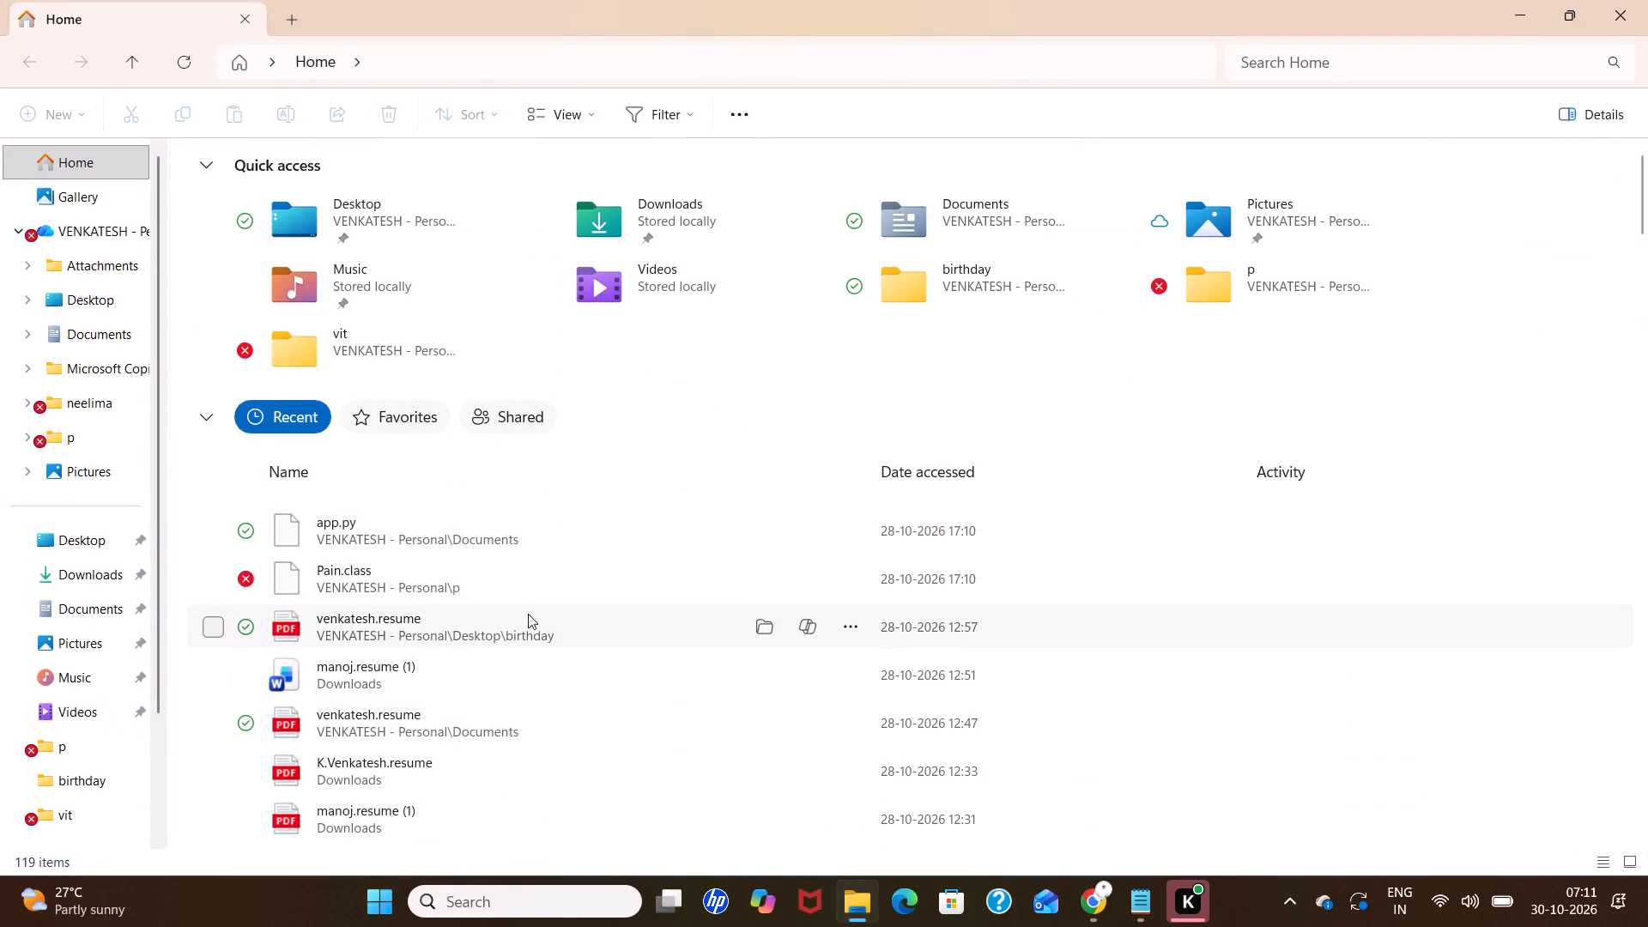
Open the most recent resume PDF stored in the Desktop's birthday folder and maximize its window.
double_click(527, 632)
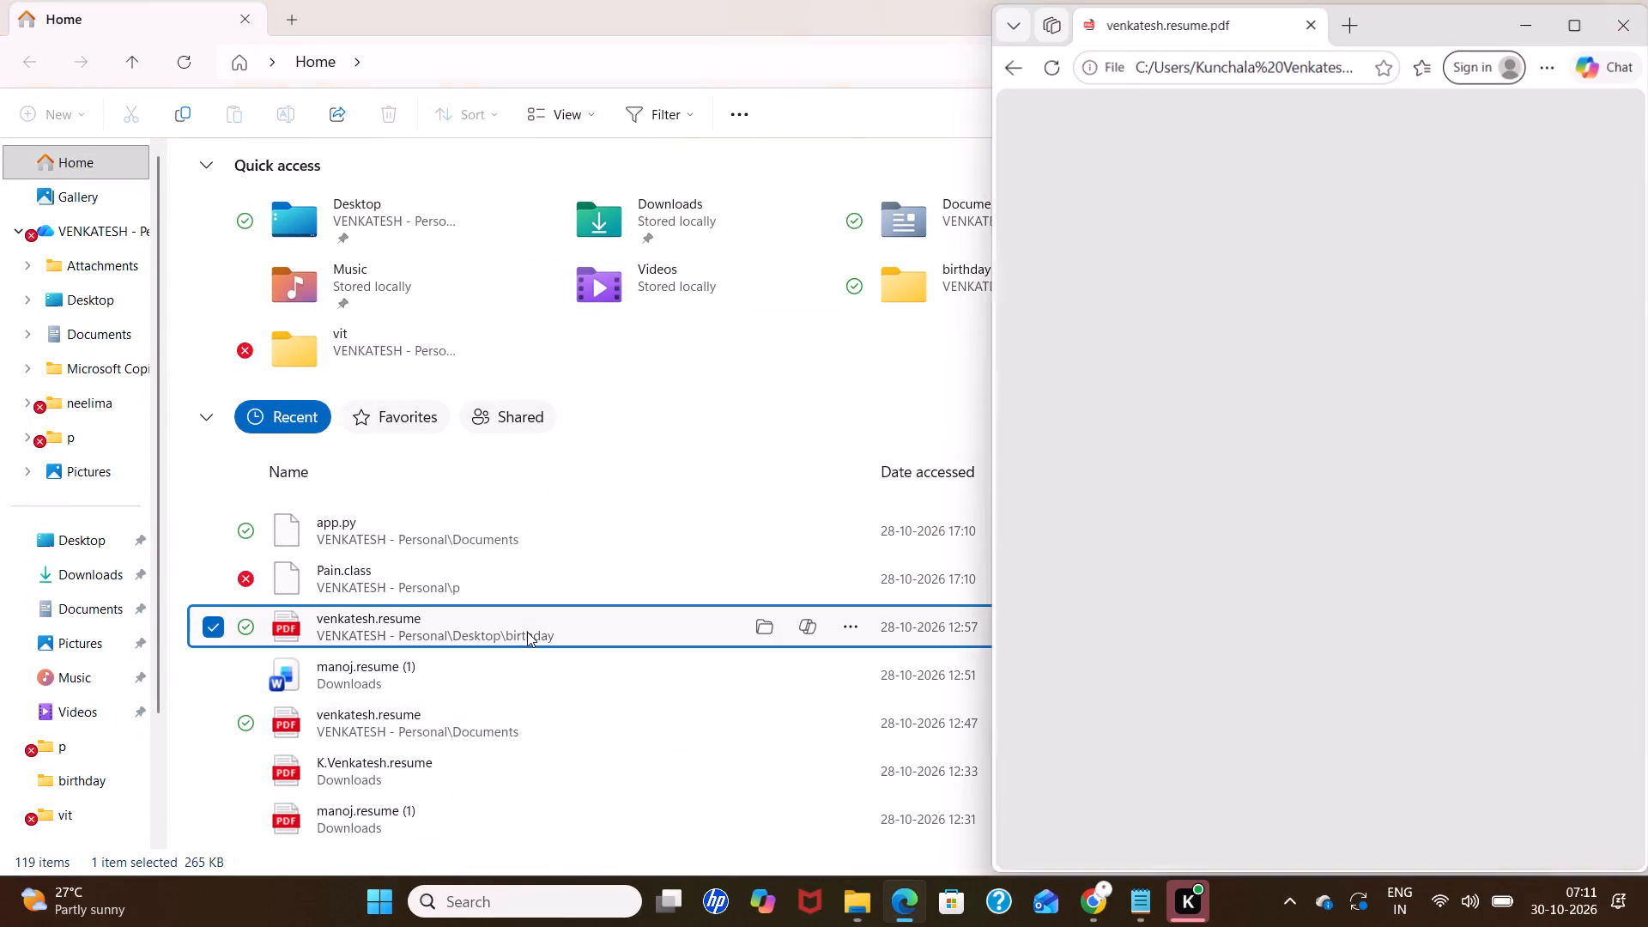
scroll(1343, 385, left, 2)
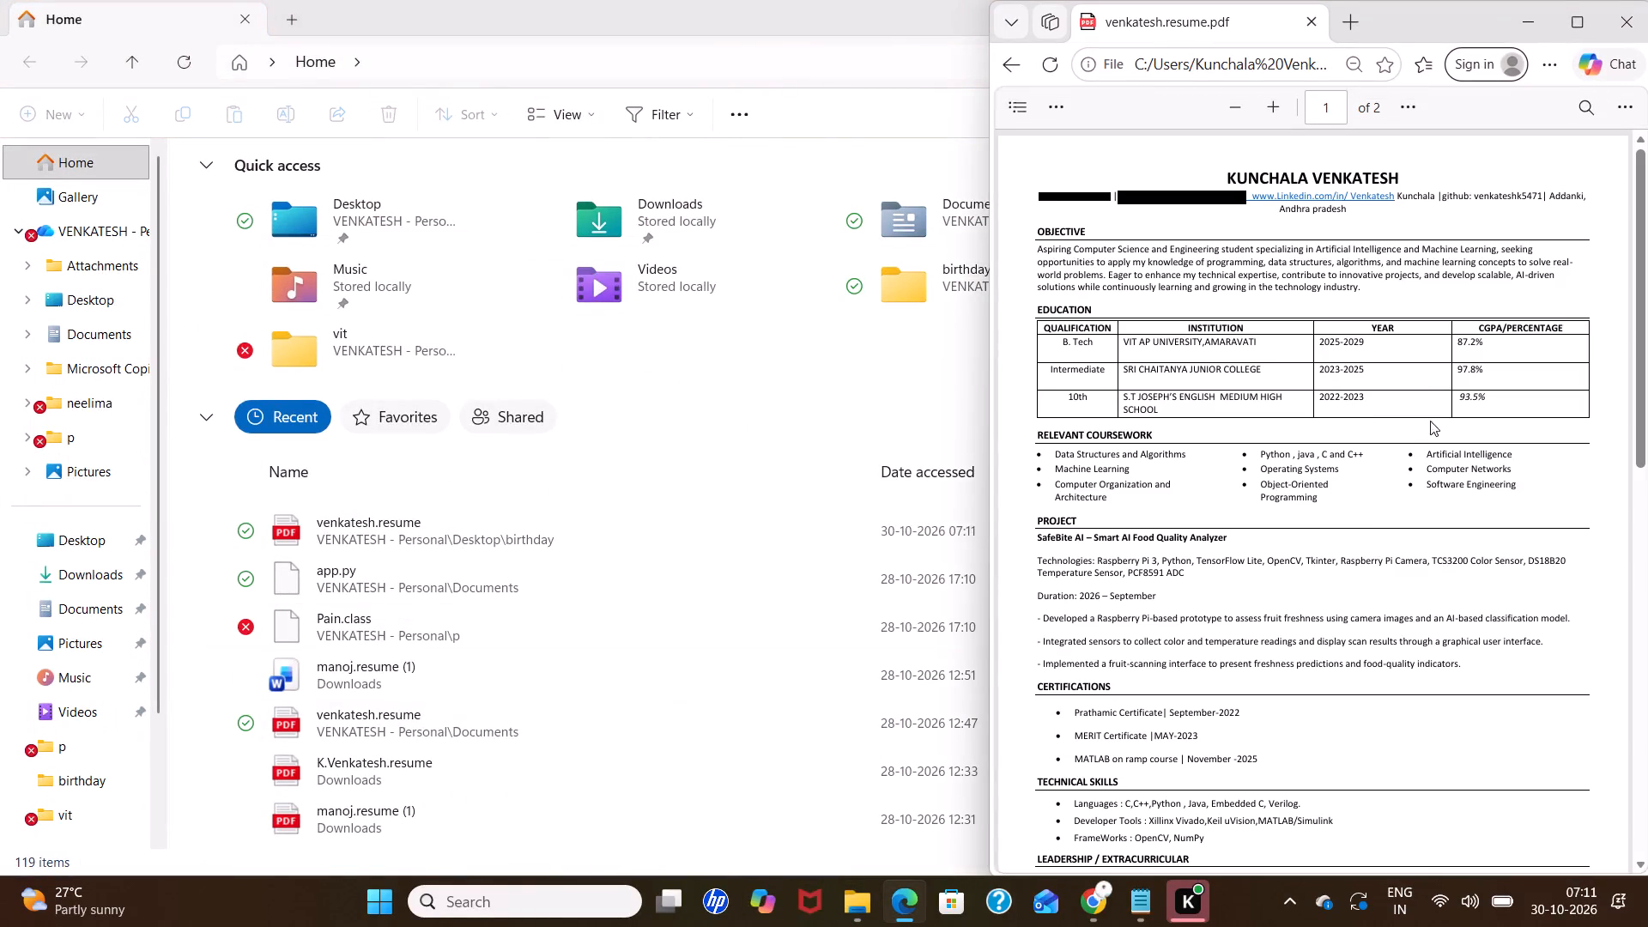
click(1562, 15)
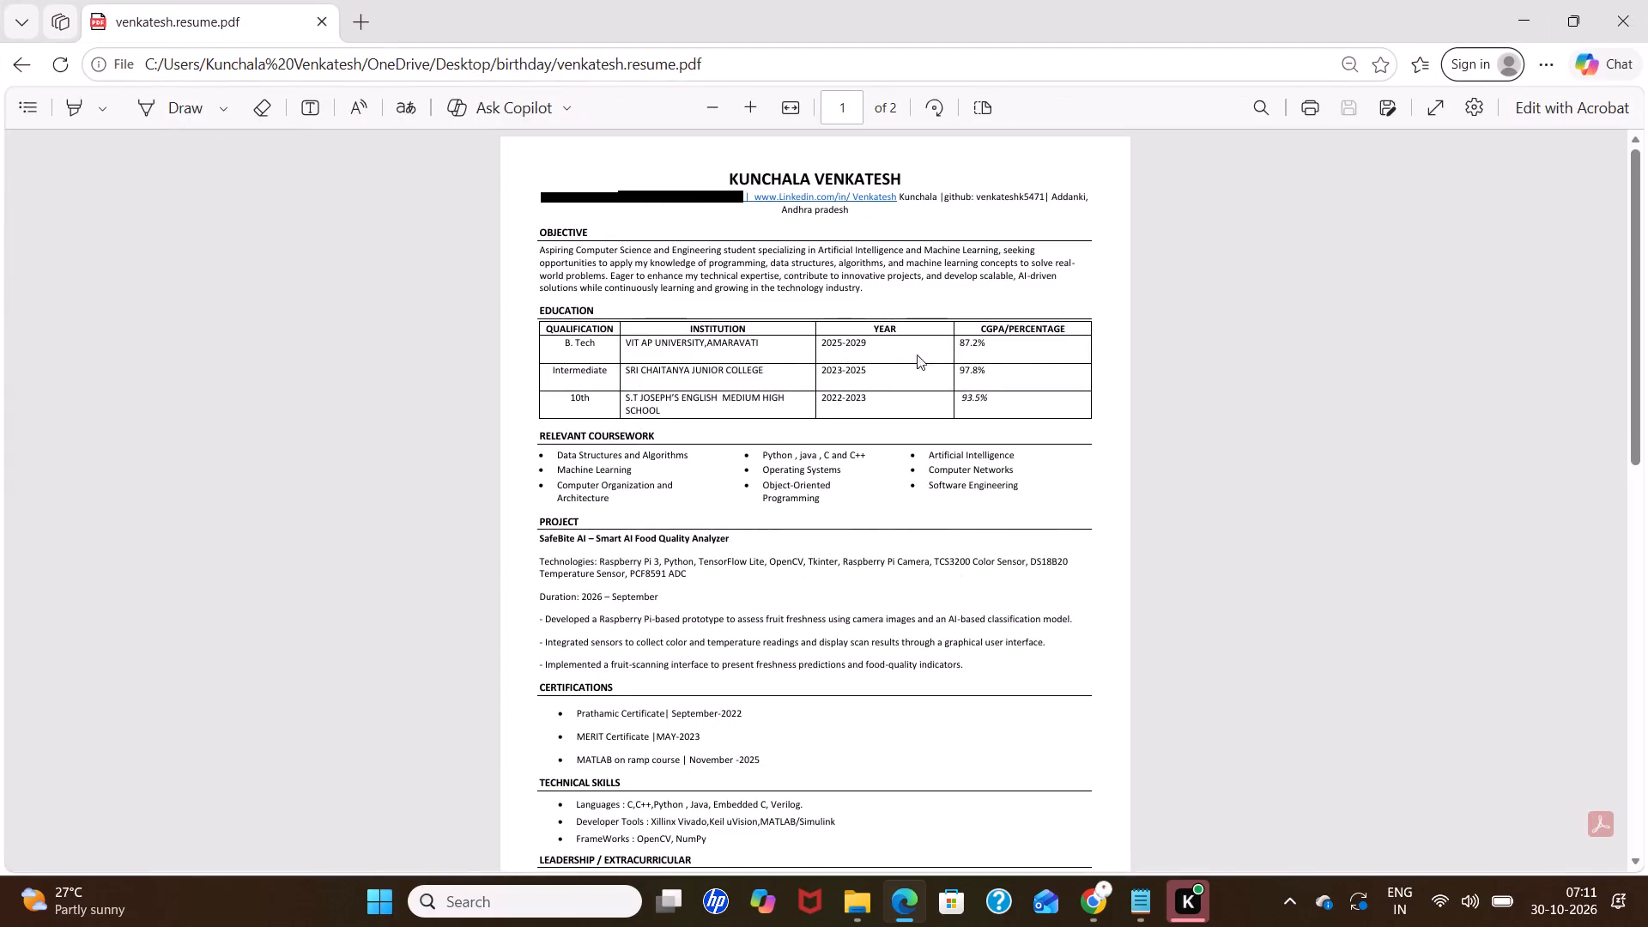
scroll(894, 367, up, 1)
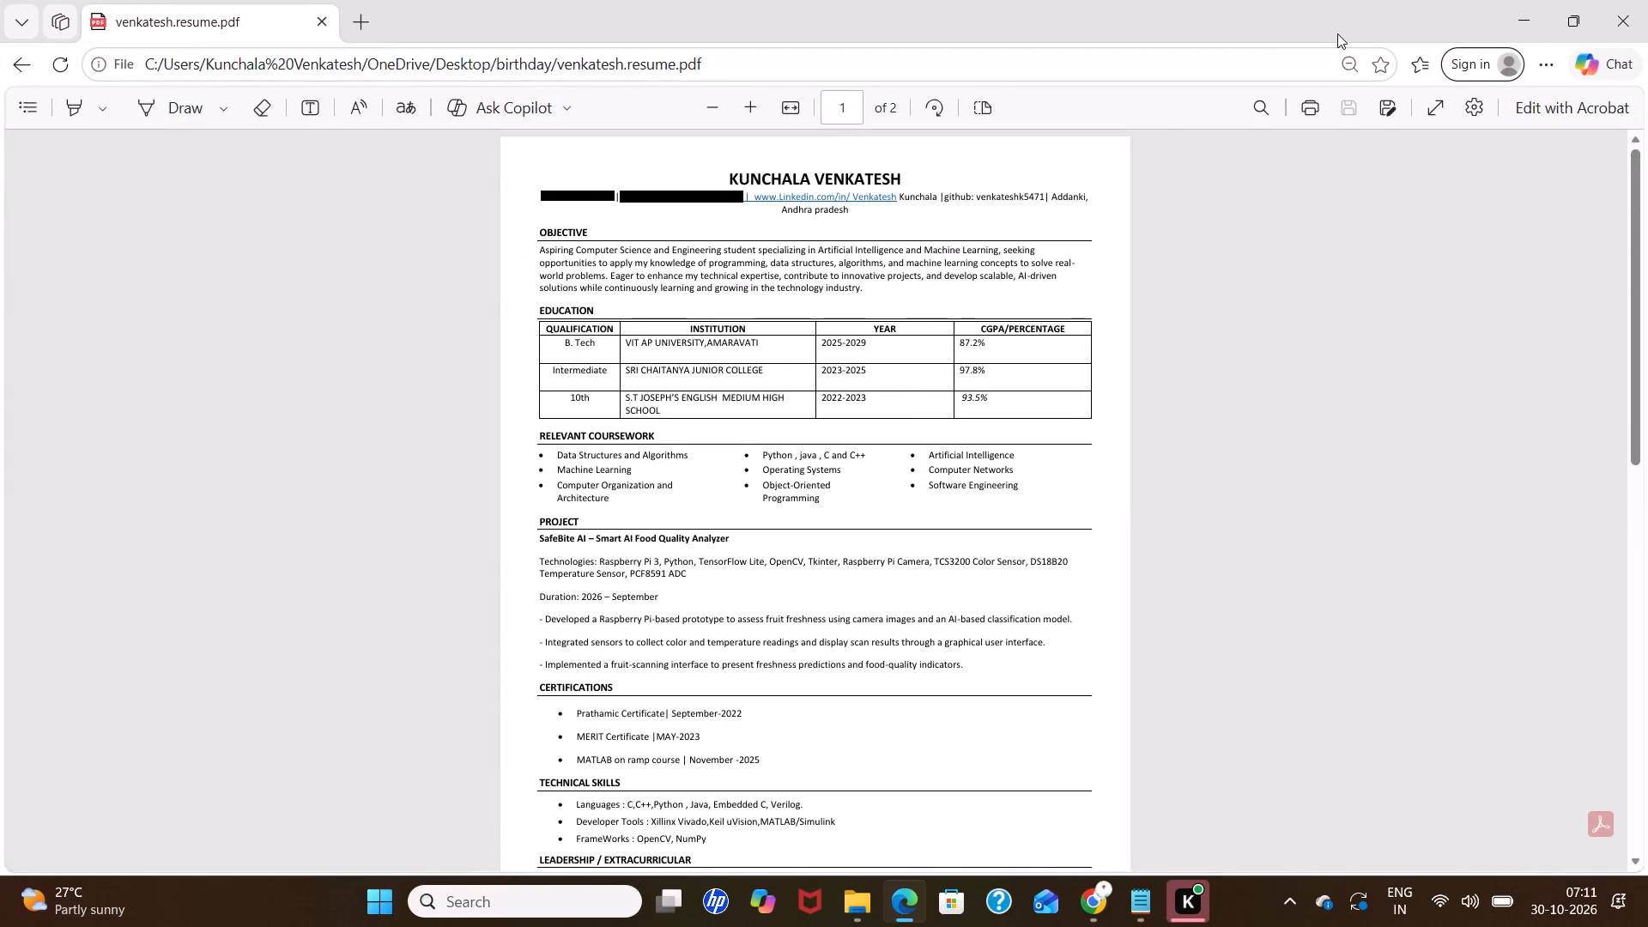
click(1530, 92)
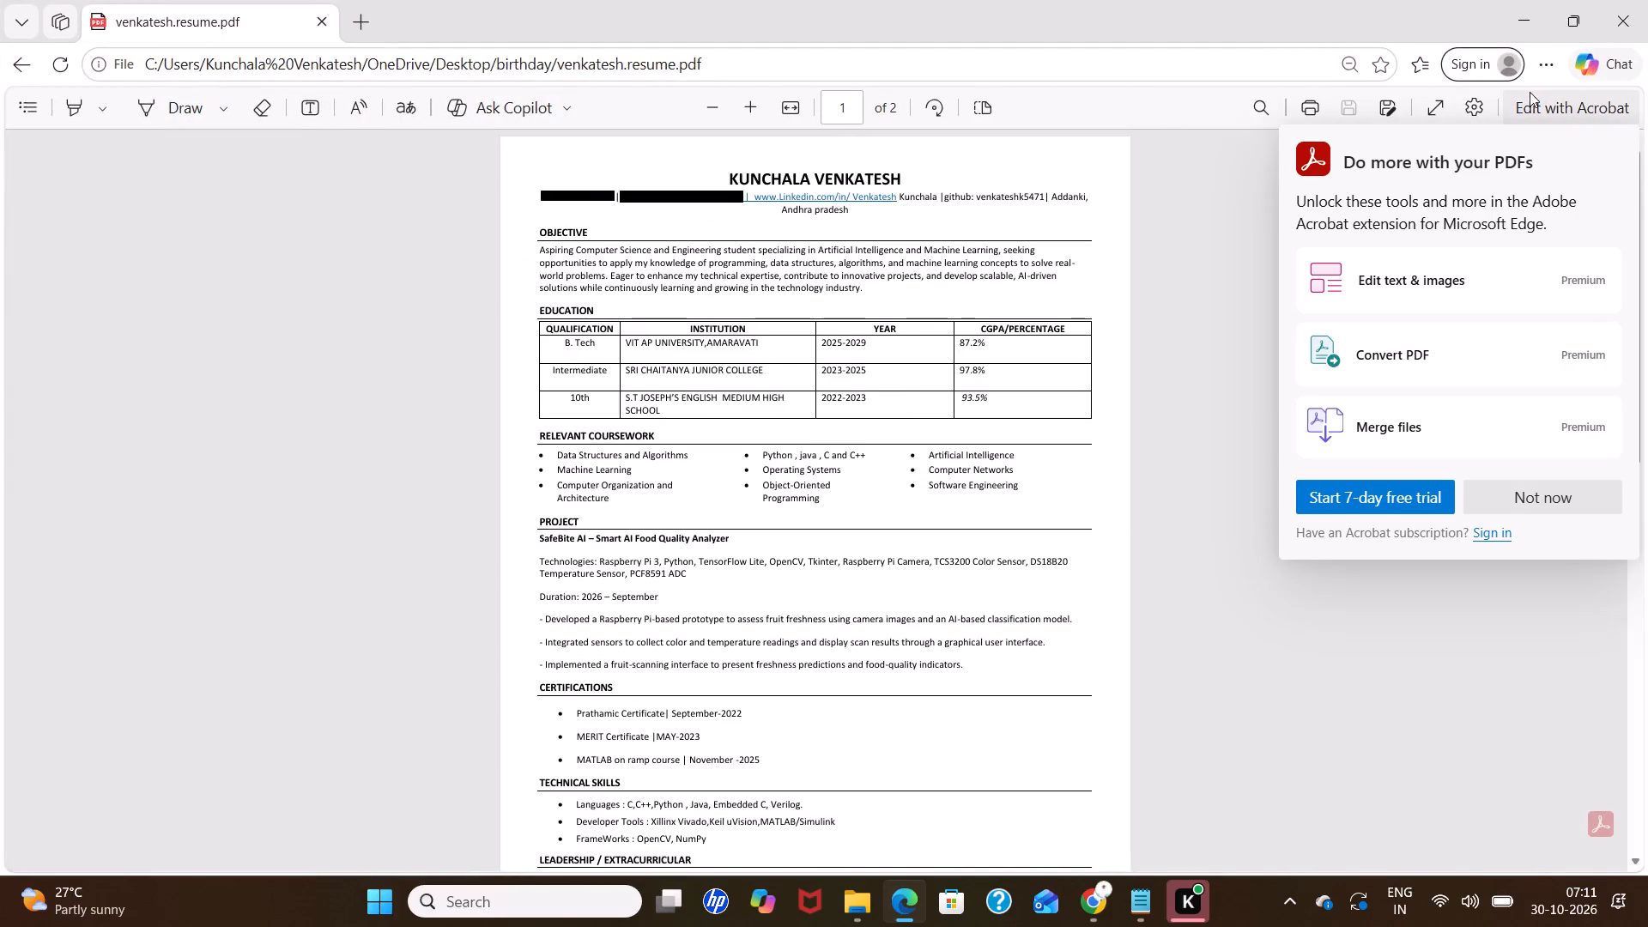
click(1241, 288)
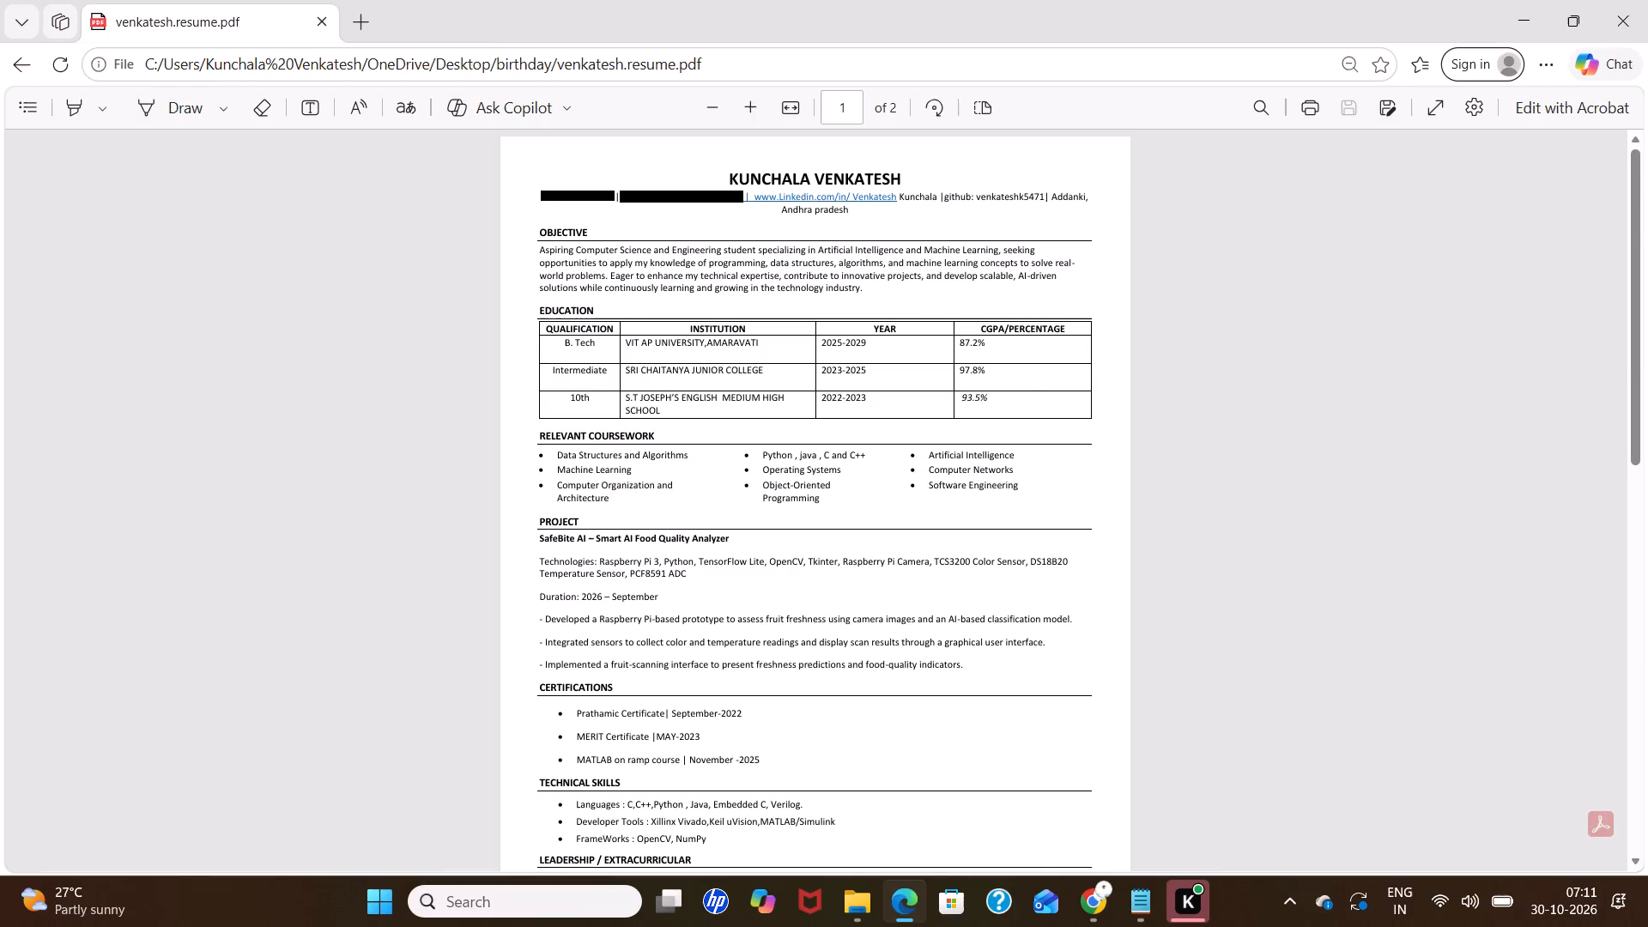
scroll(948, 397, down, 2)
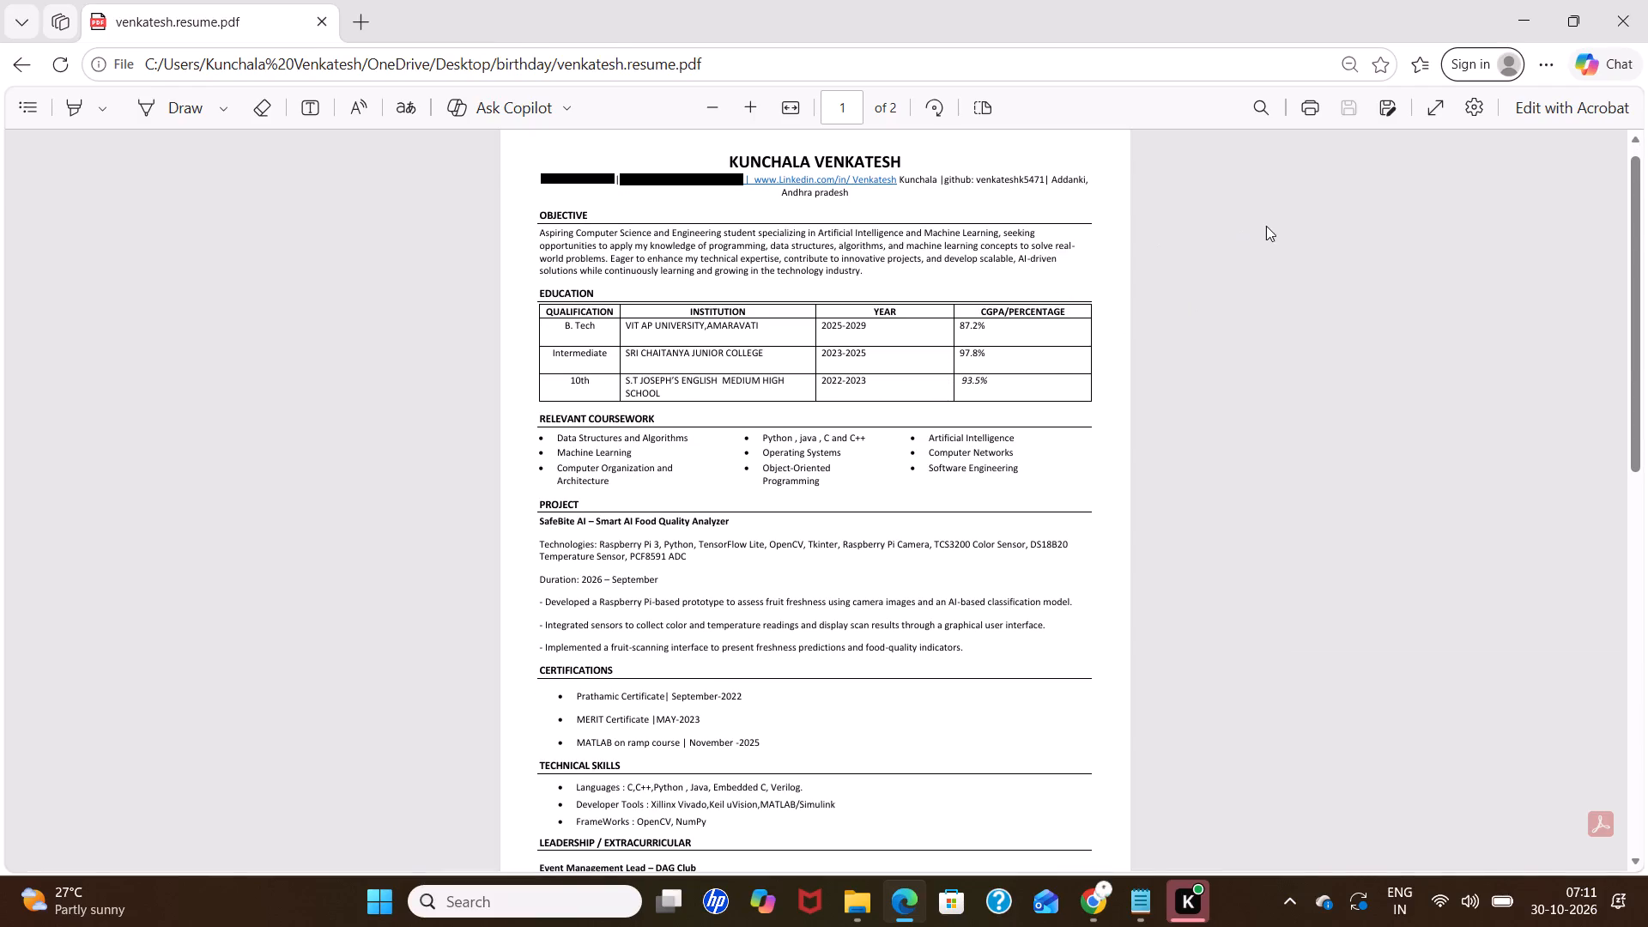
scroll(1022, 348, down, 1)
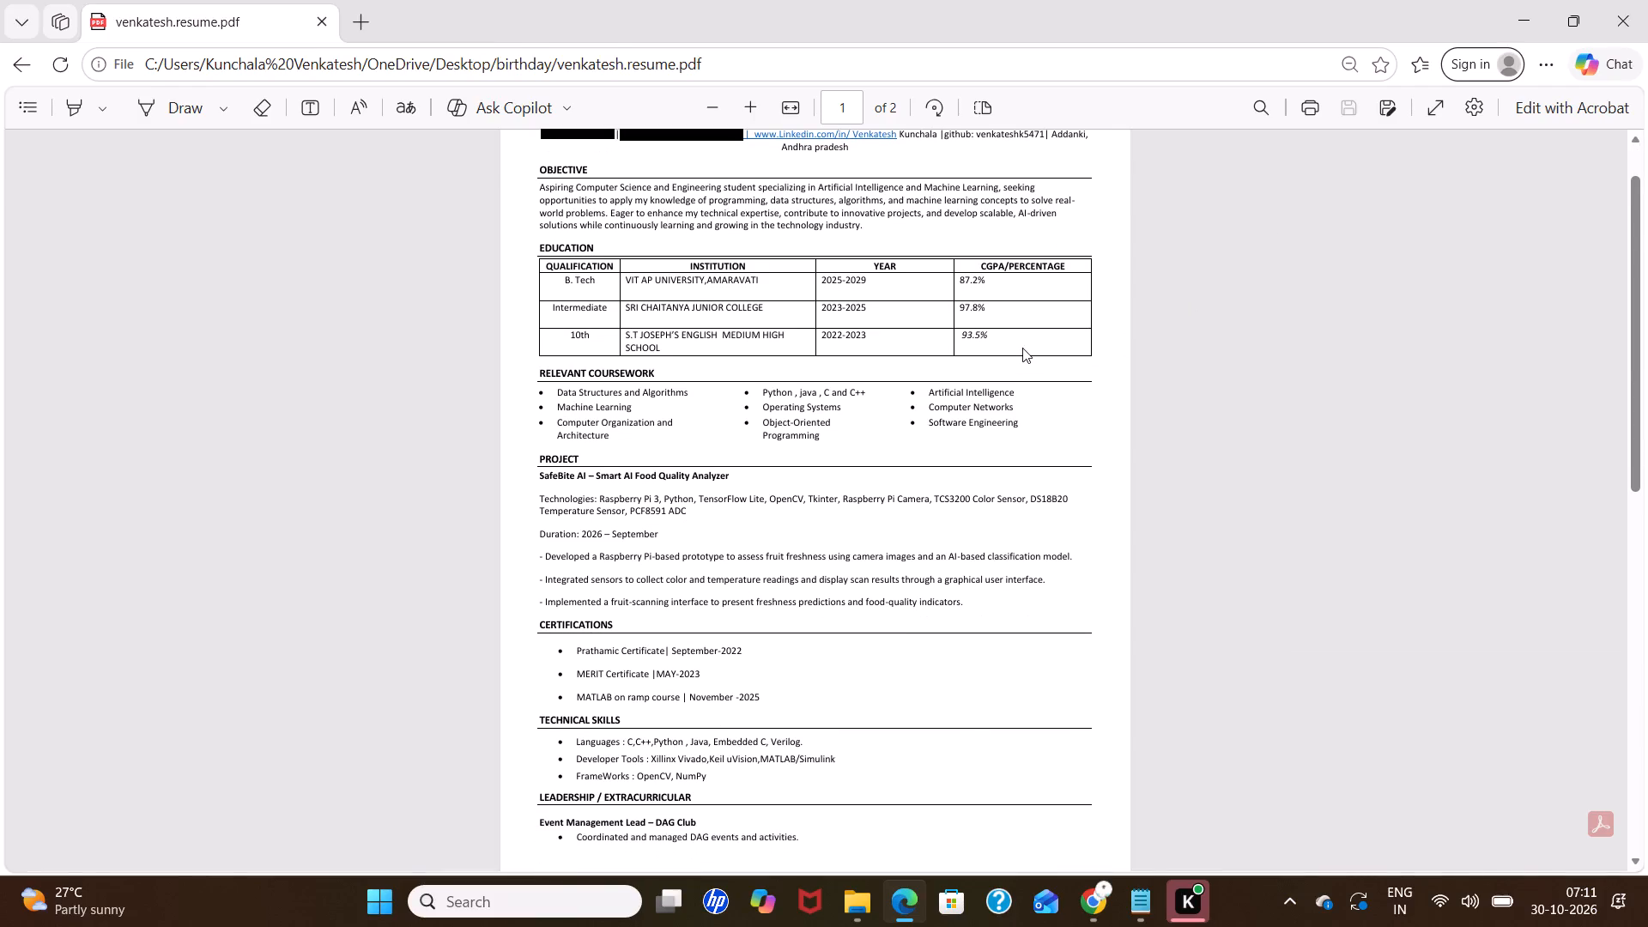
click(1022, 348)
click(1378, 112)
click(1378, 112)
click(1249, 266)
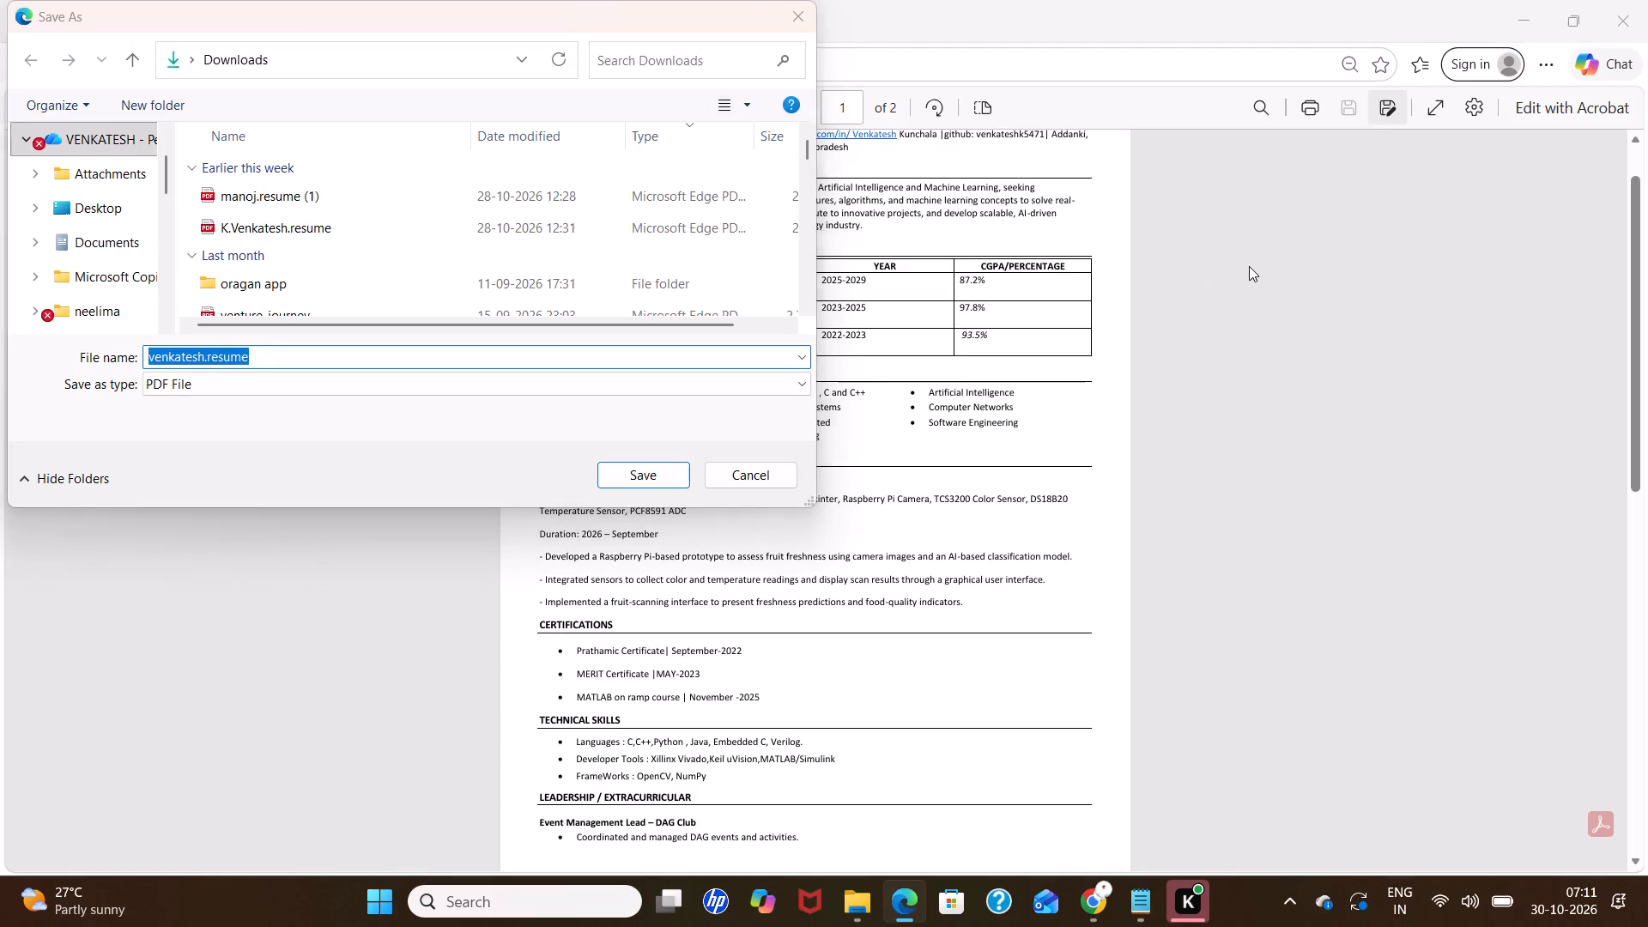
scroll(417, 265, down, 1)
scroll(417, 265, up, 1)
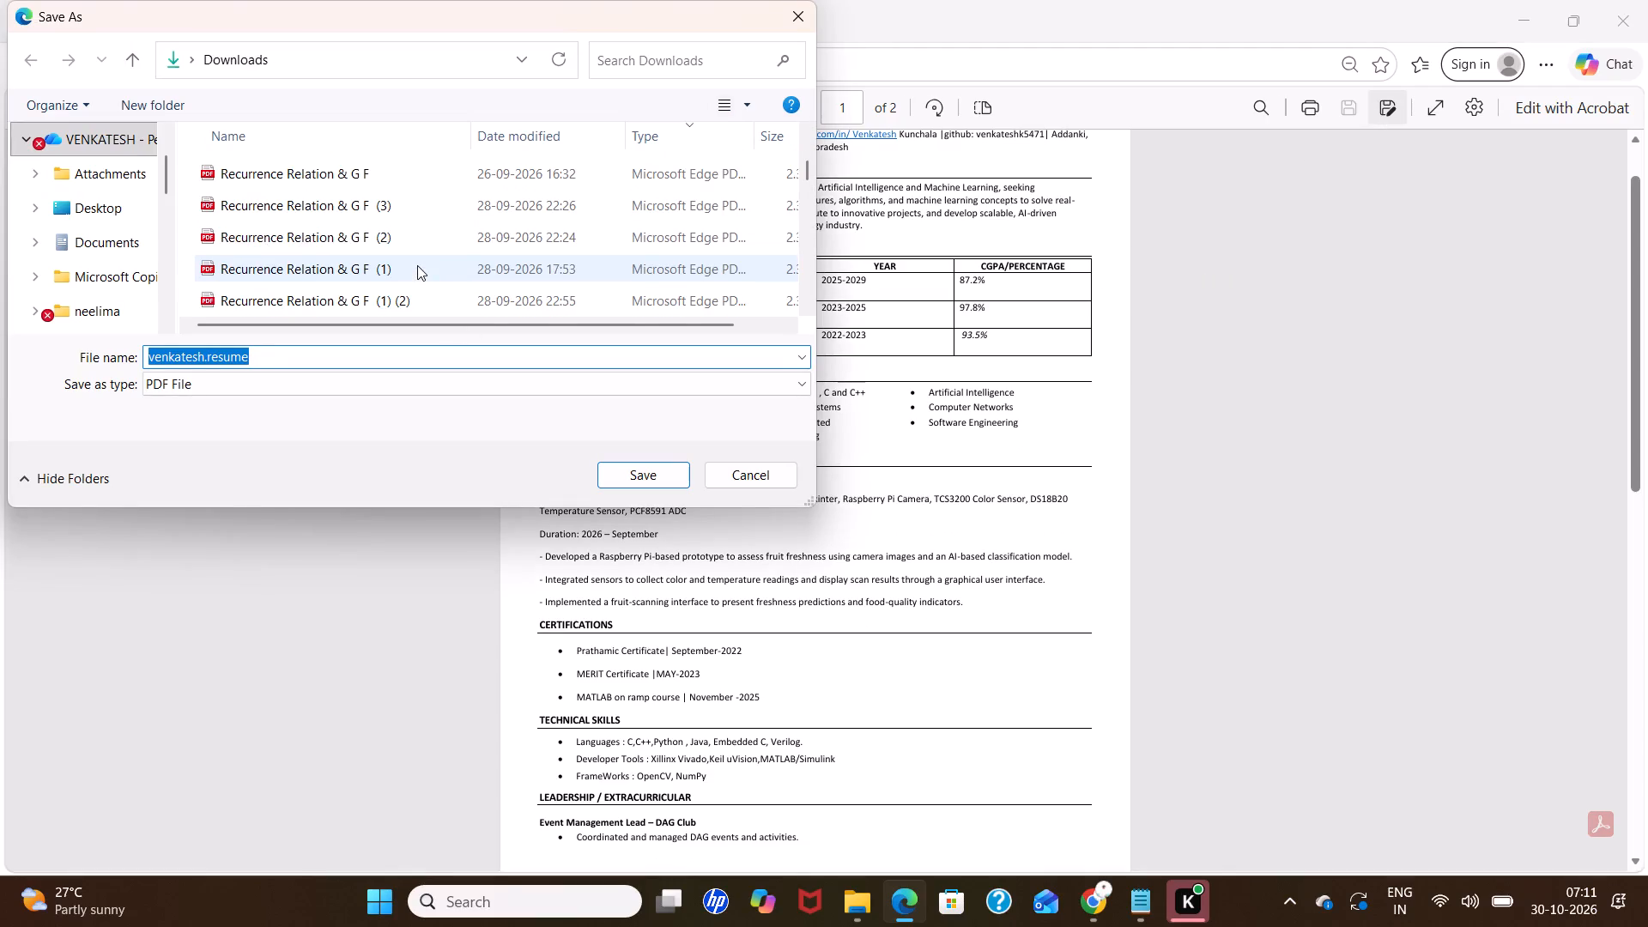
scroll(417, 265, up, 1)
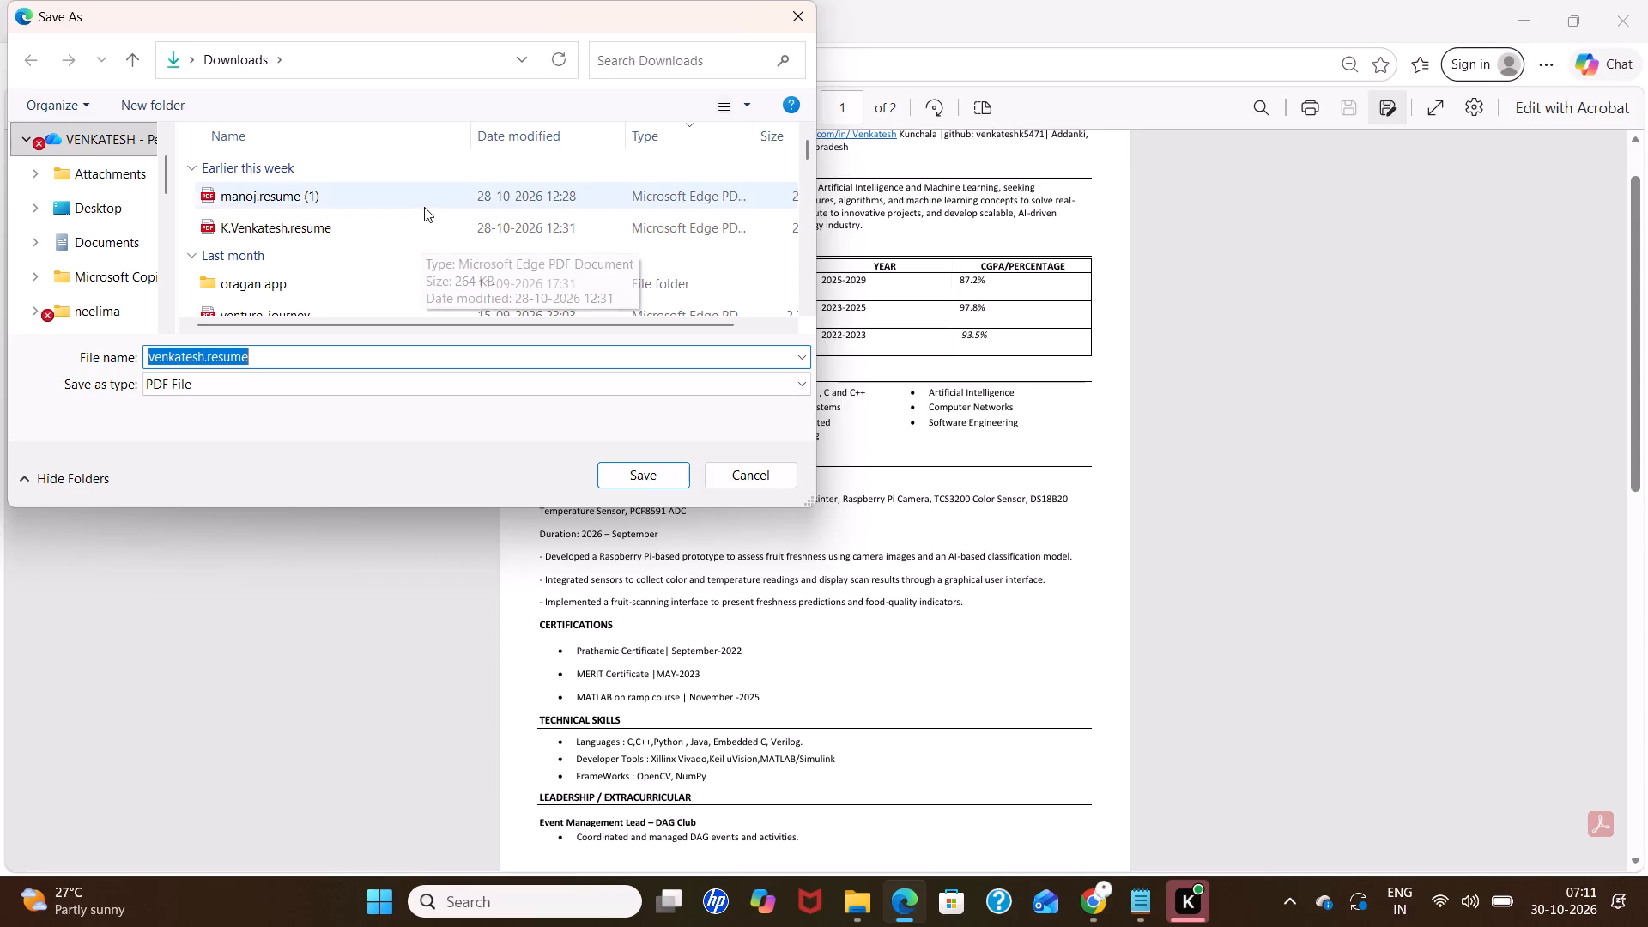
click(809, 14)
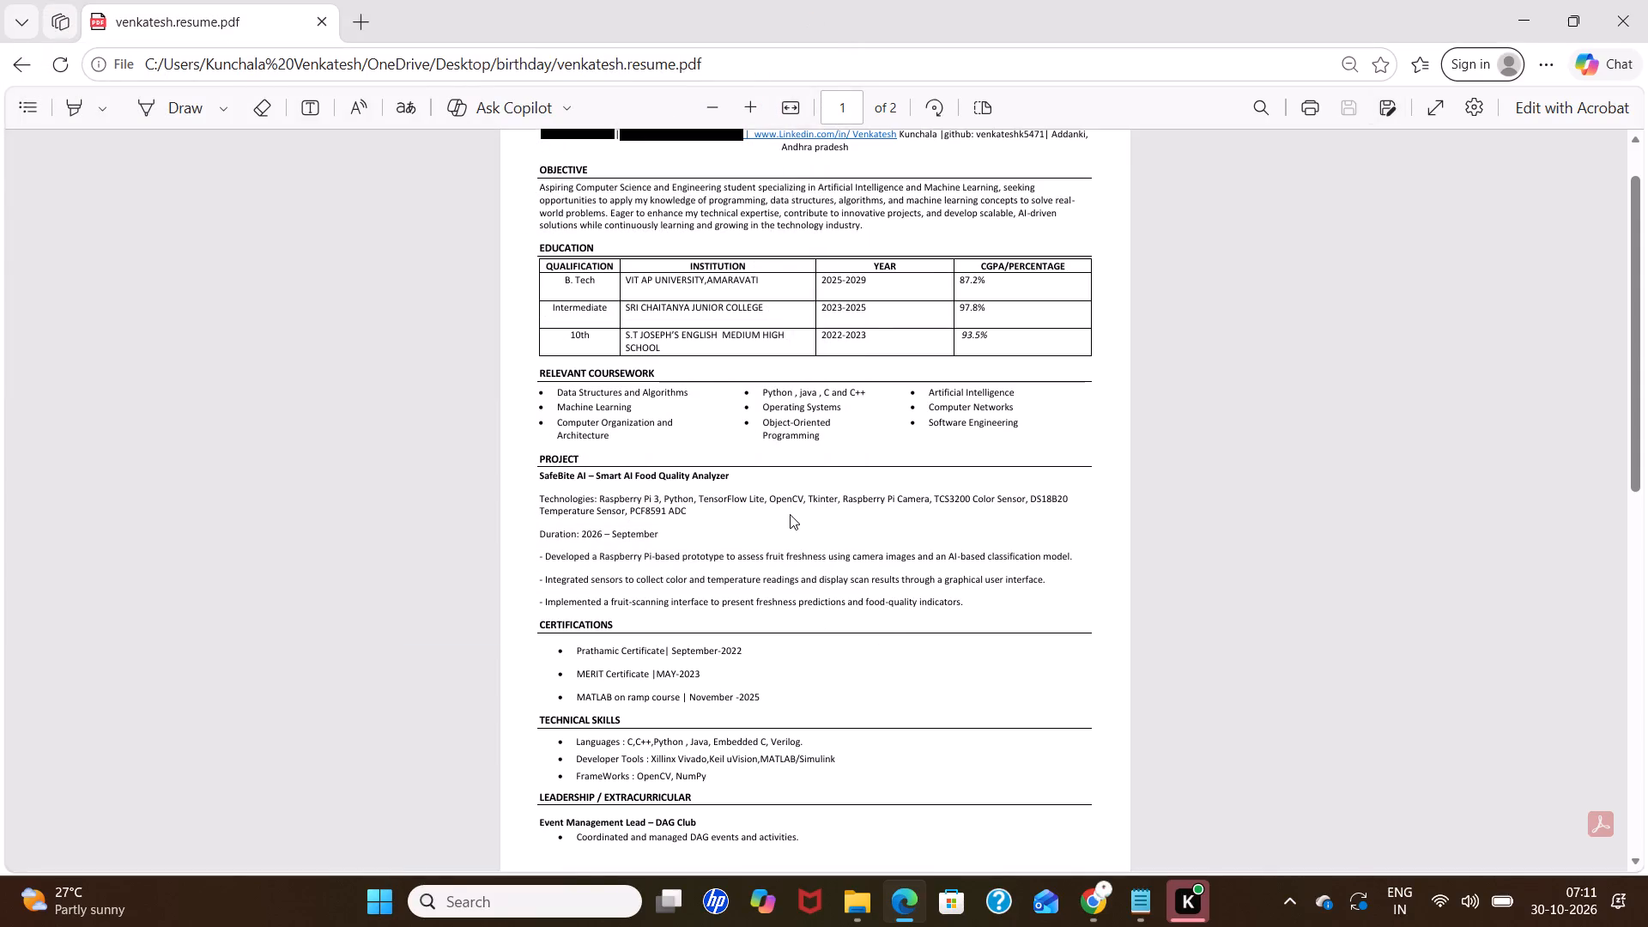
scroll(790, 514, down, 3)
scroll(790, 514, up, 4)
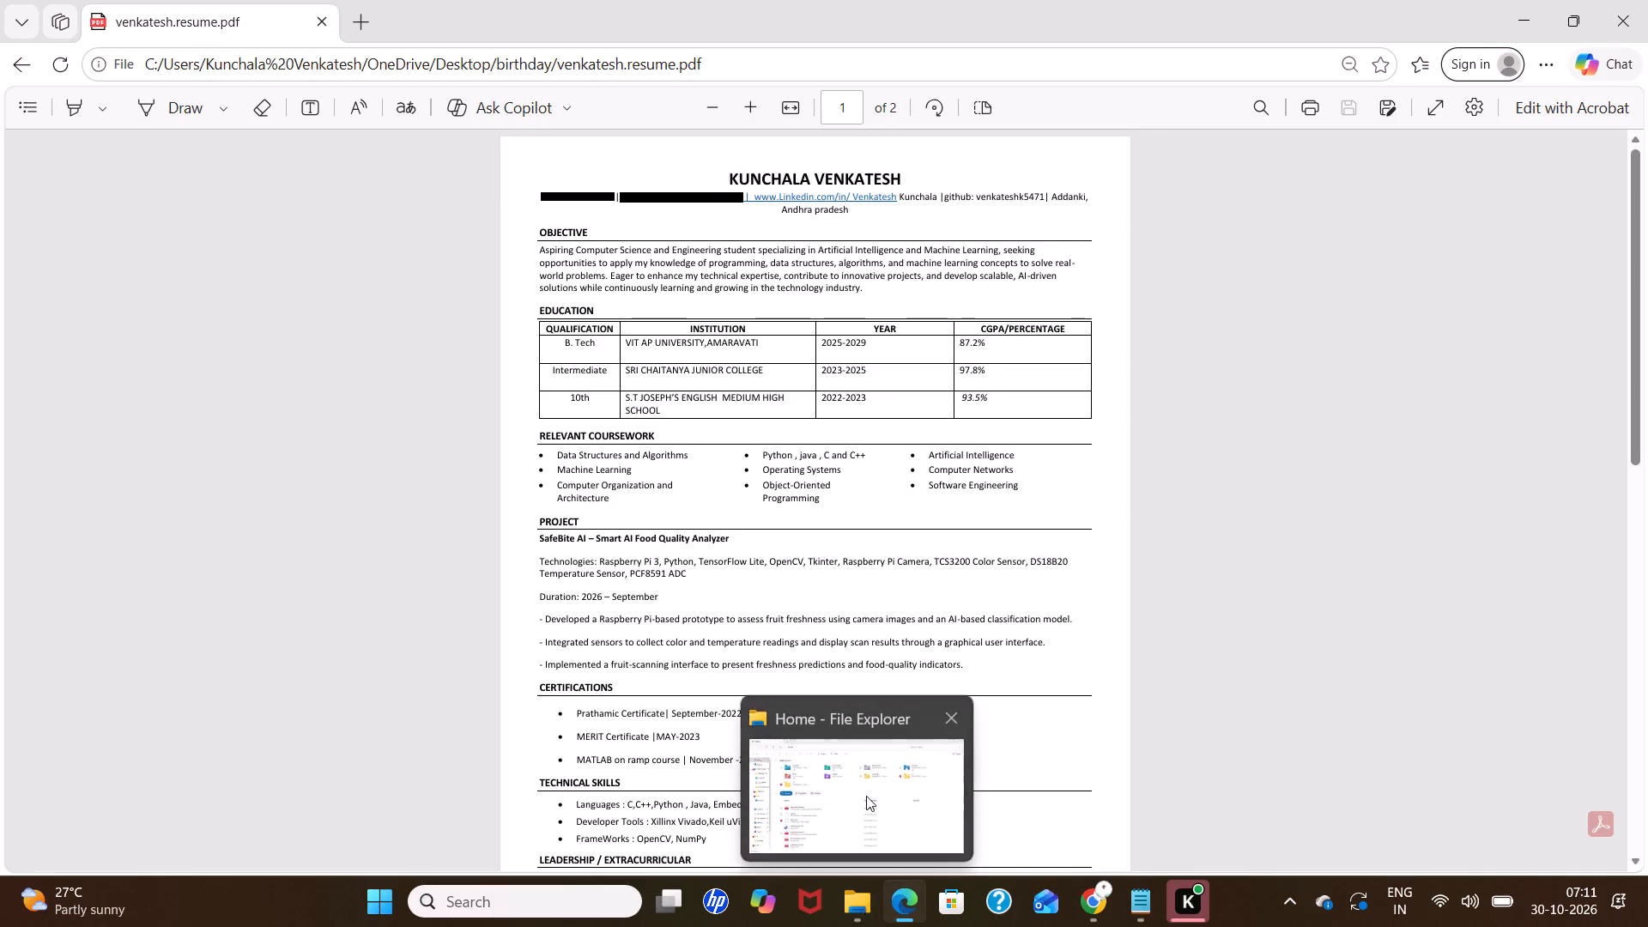
Switch to File Explorer and open the birthday folder's resume PDF again from the recent files.
click(866, 796)
double_click(665, 521)
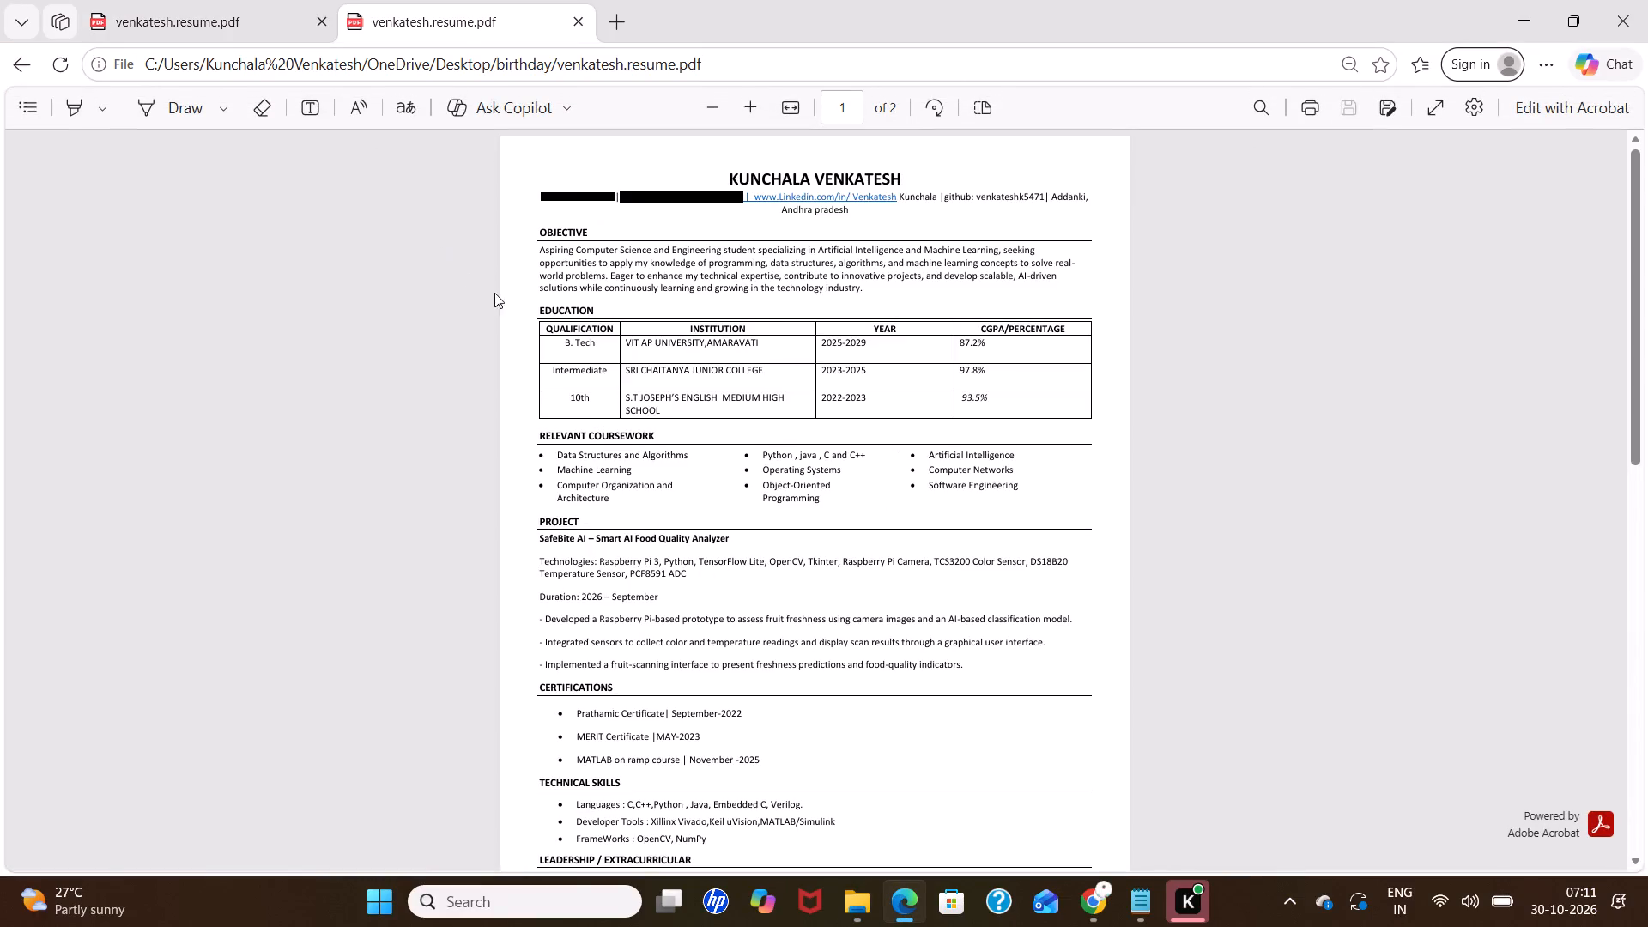
Open the browser's workspace options.
click(64, 14)
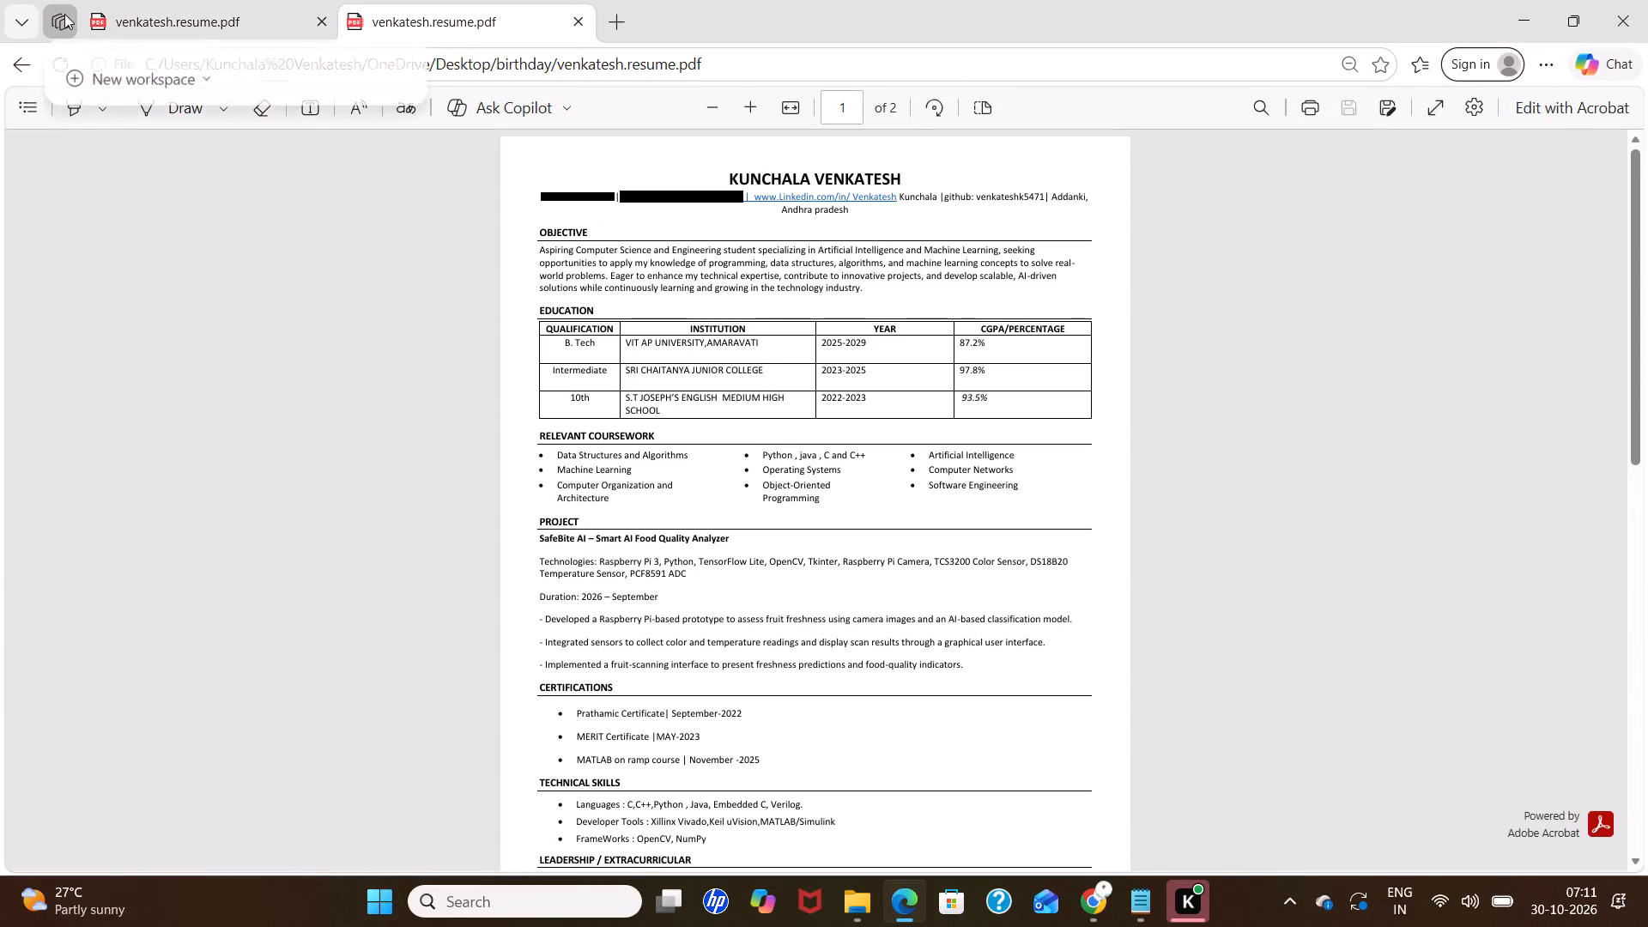
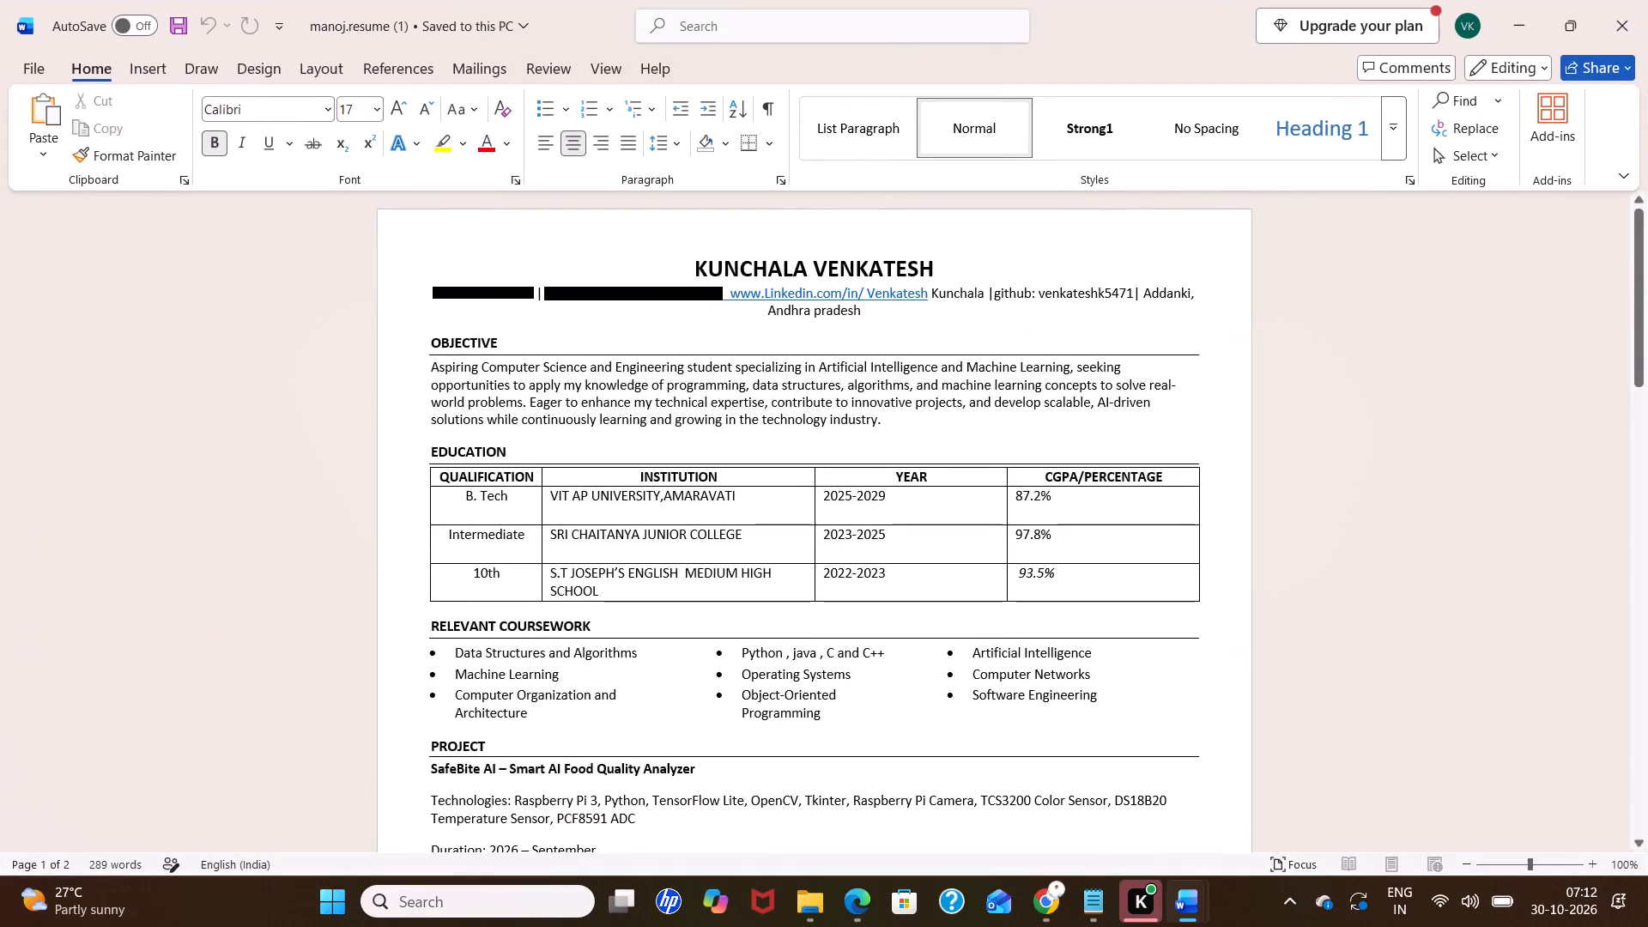
Select the SafeBite AI project entry under PROJECT in the resume, from its title through the fruit-scanning interface line.
scroll(1002, 398, down, 3)
scroll(851, 531, down, 3)
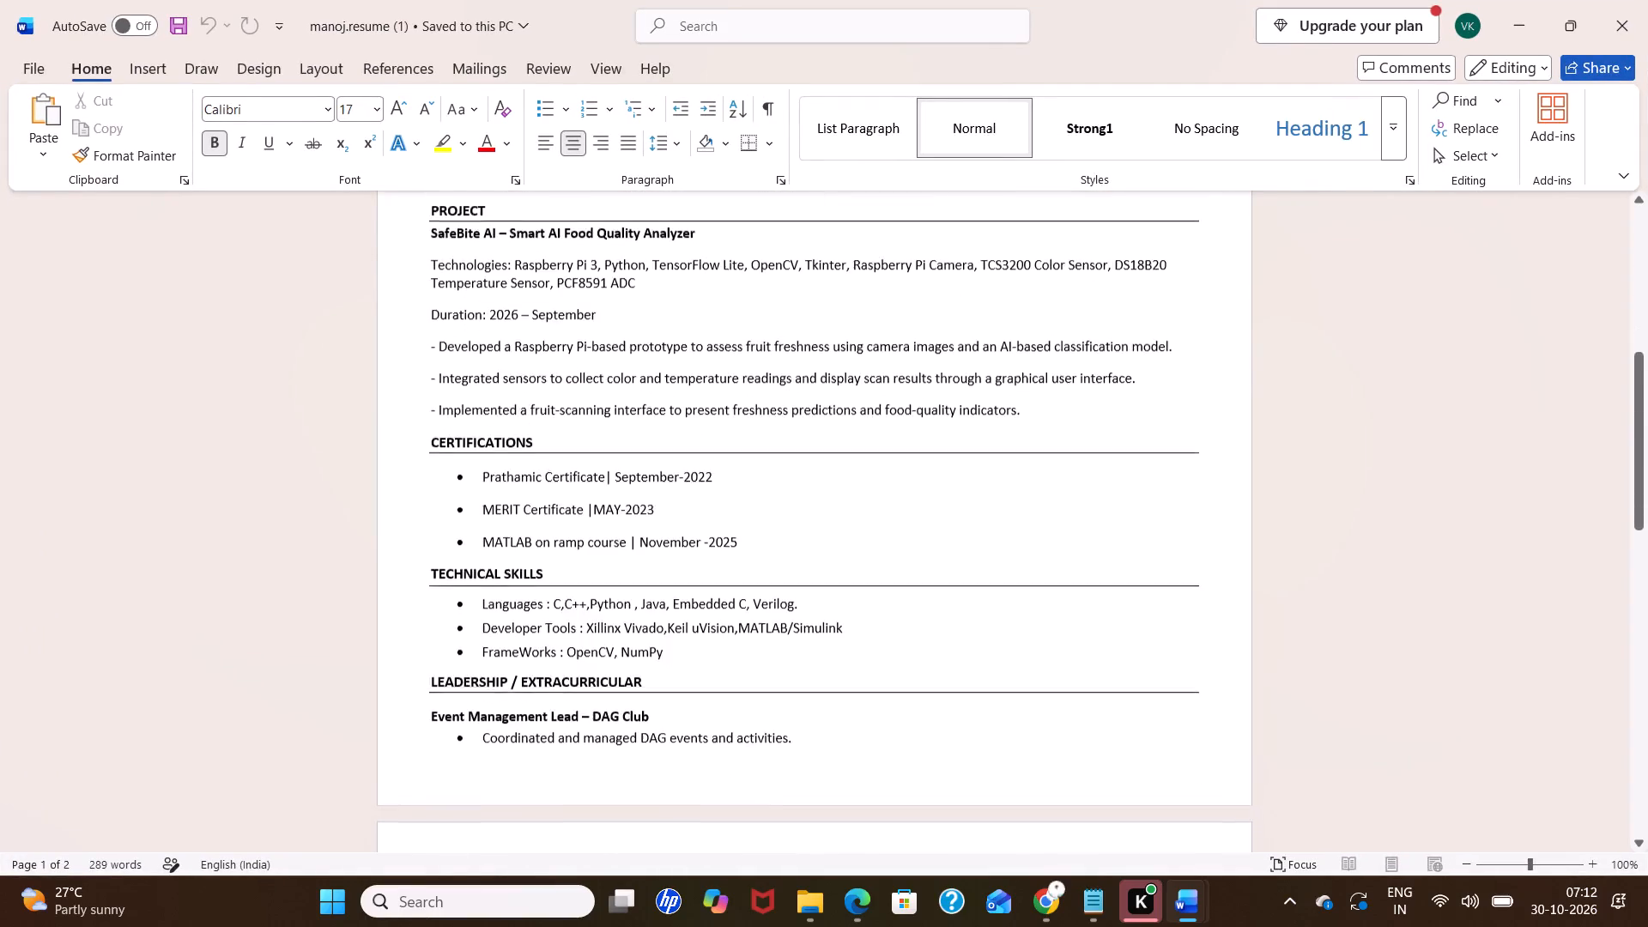
scroll(851, 531, down, 2)
scroll(851, 531, up, 1)
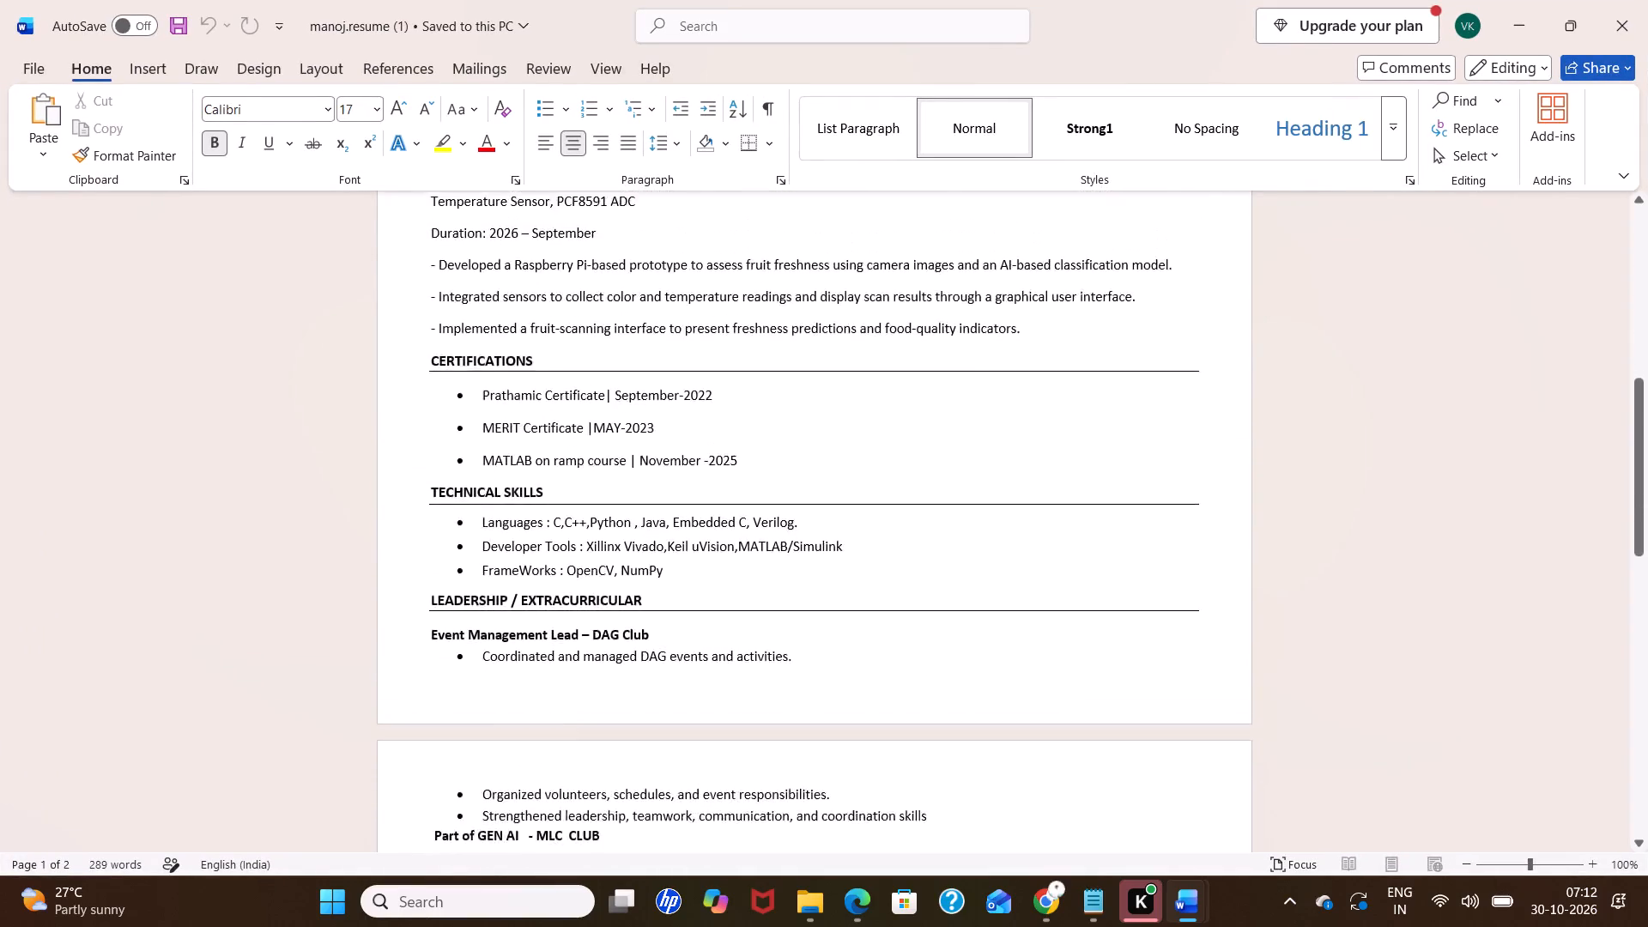
scroll(851, 531, up, 2)
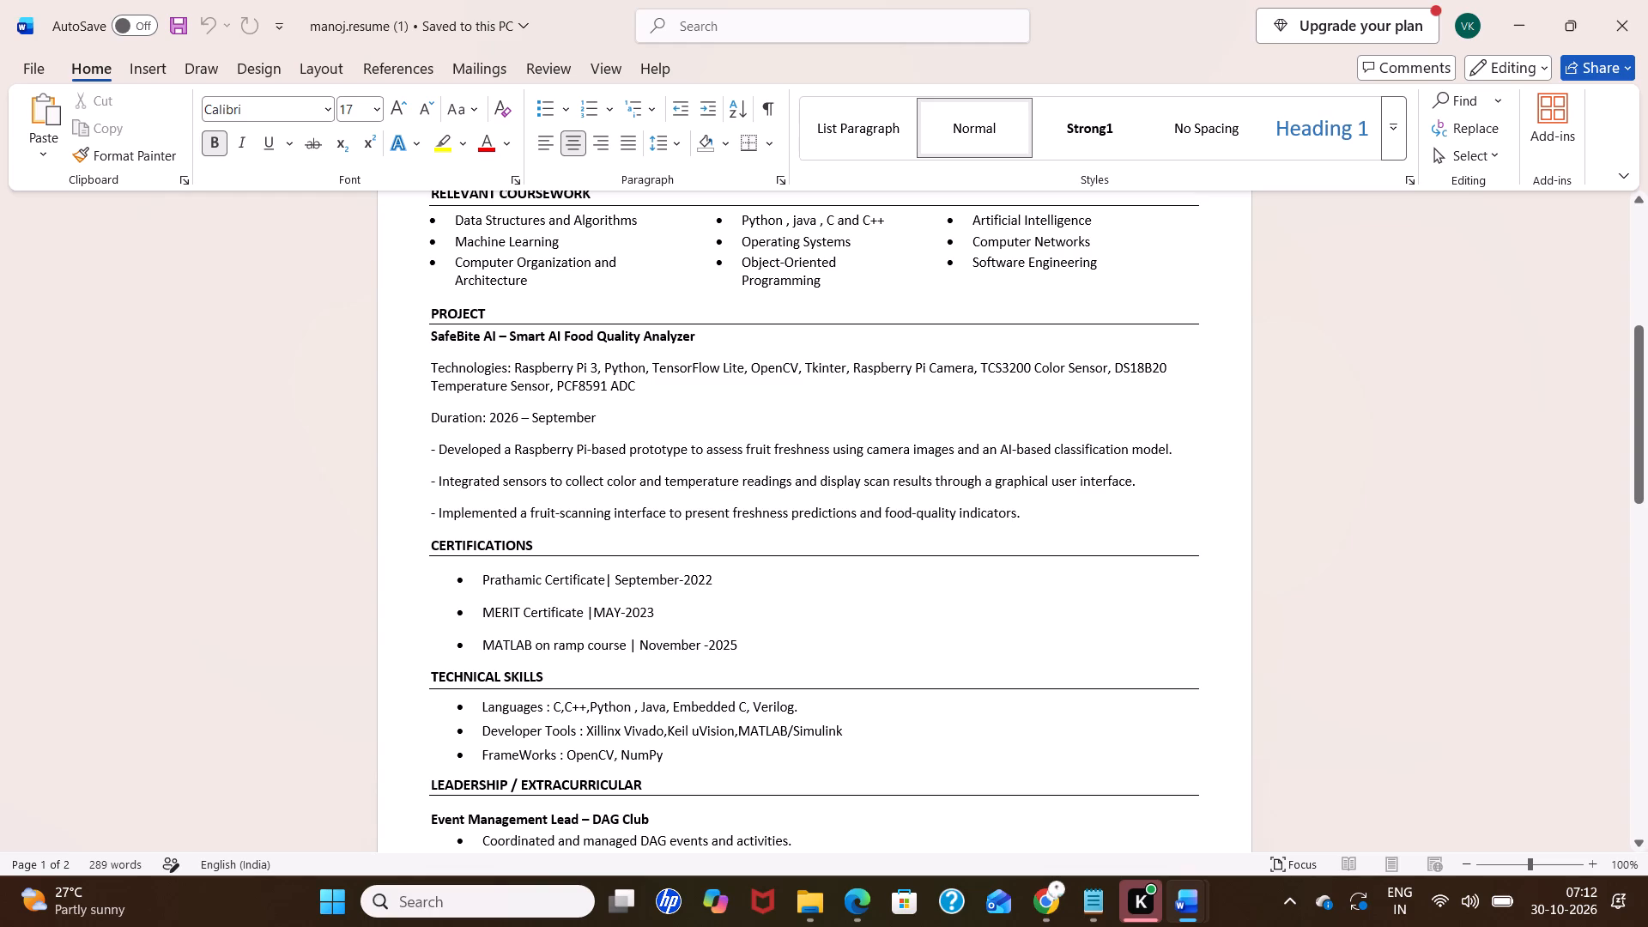
drag(427, 331, 985, 494)
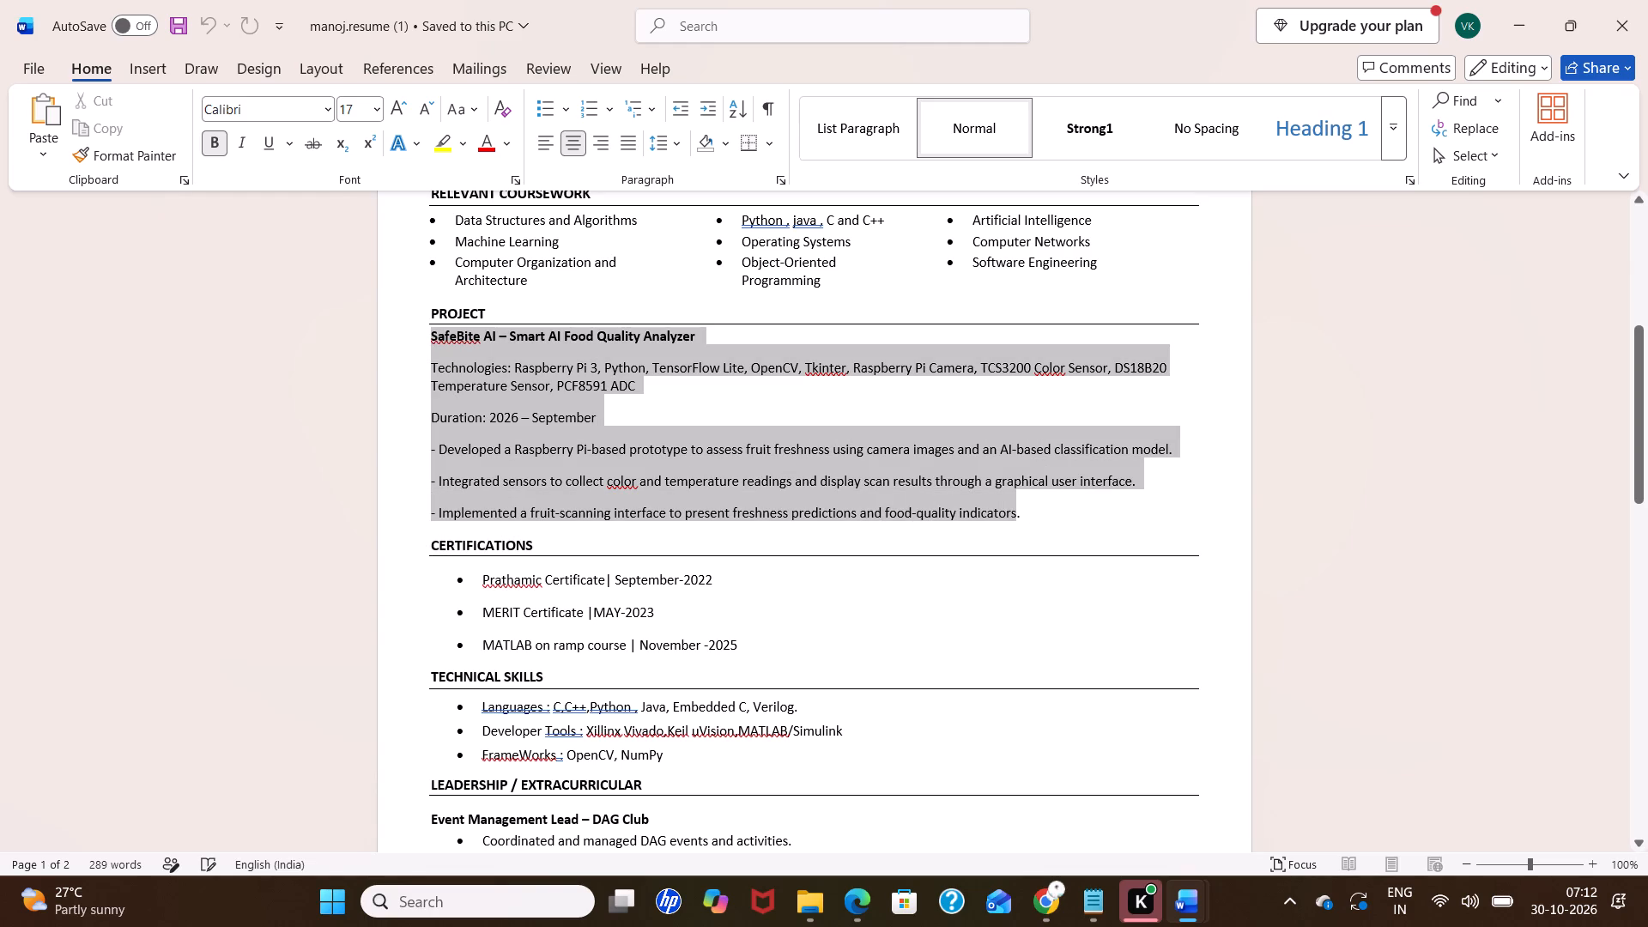
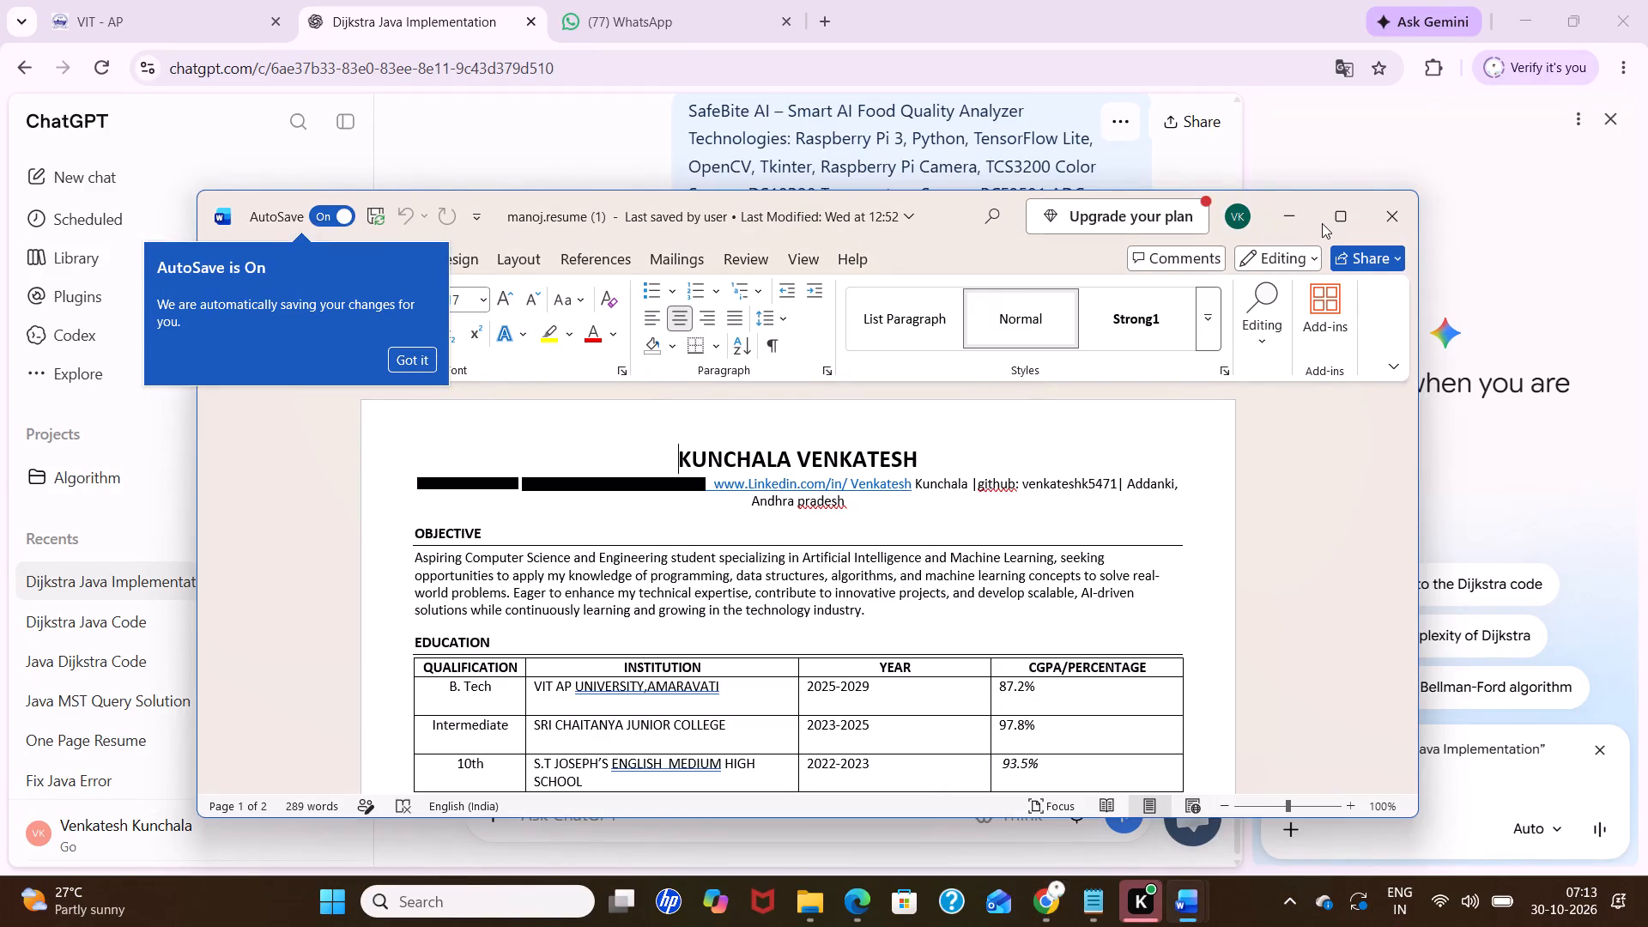
click(1324, 223)
scroll(1050, 409, down, 2)
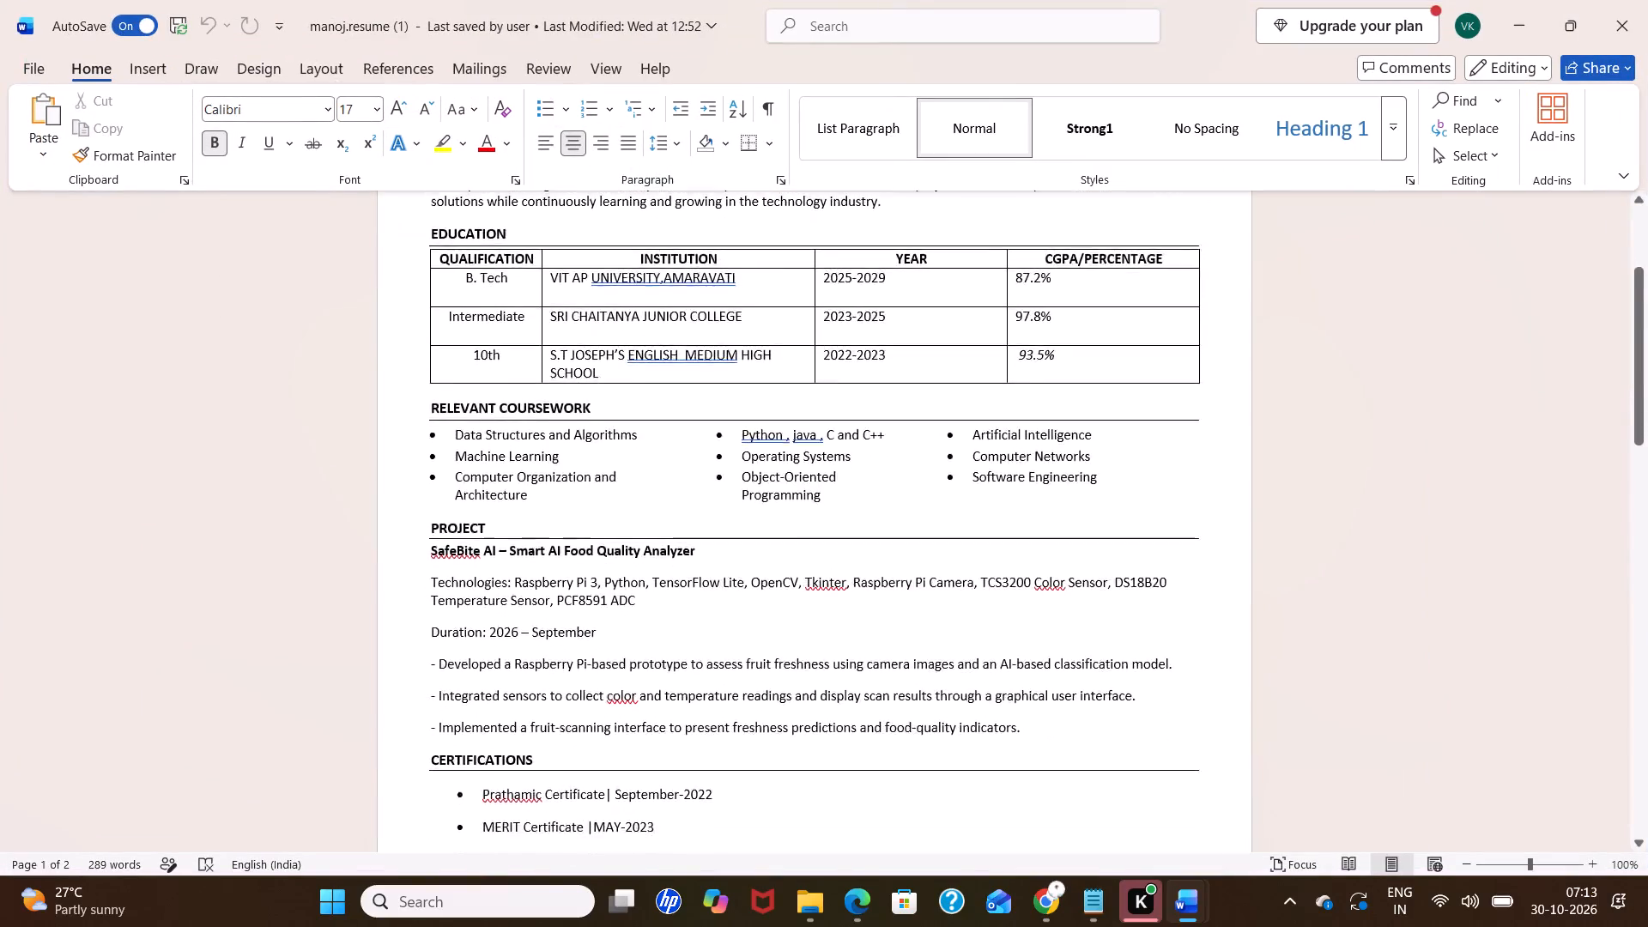
scroll(1050, 409, down, 1)
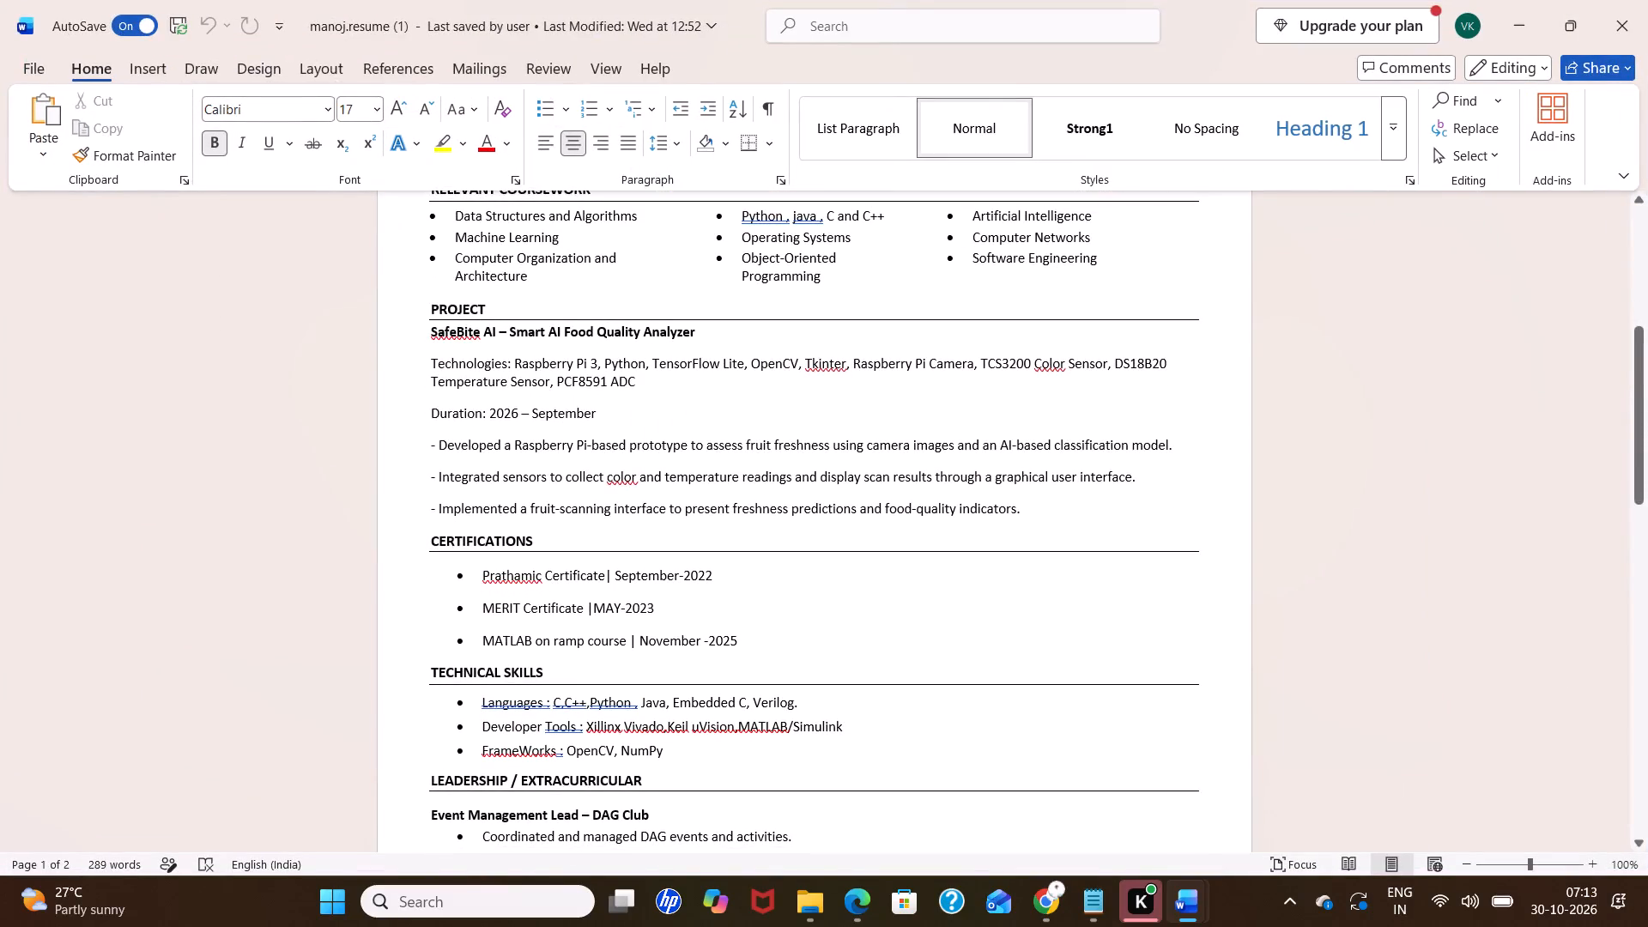
drag(425, 359, 984, 518)
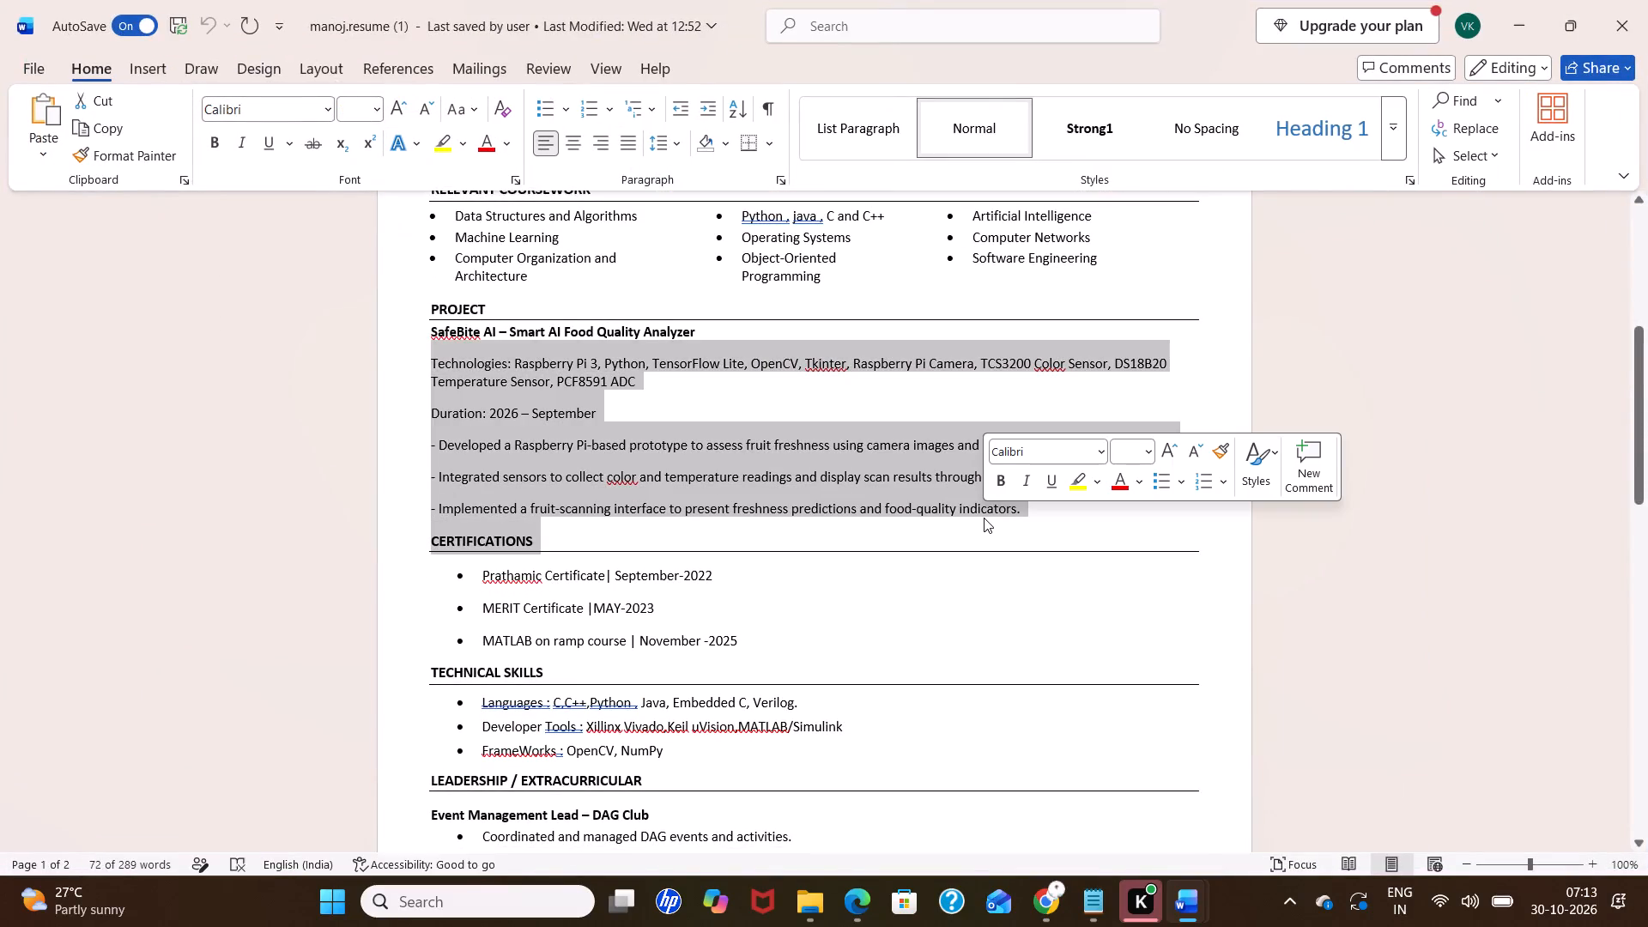
click(1038, 512)
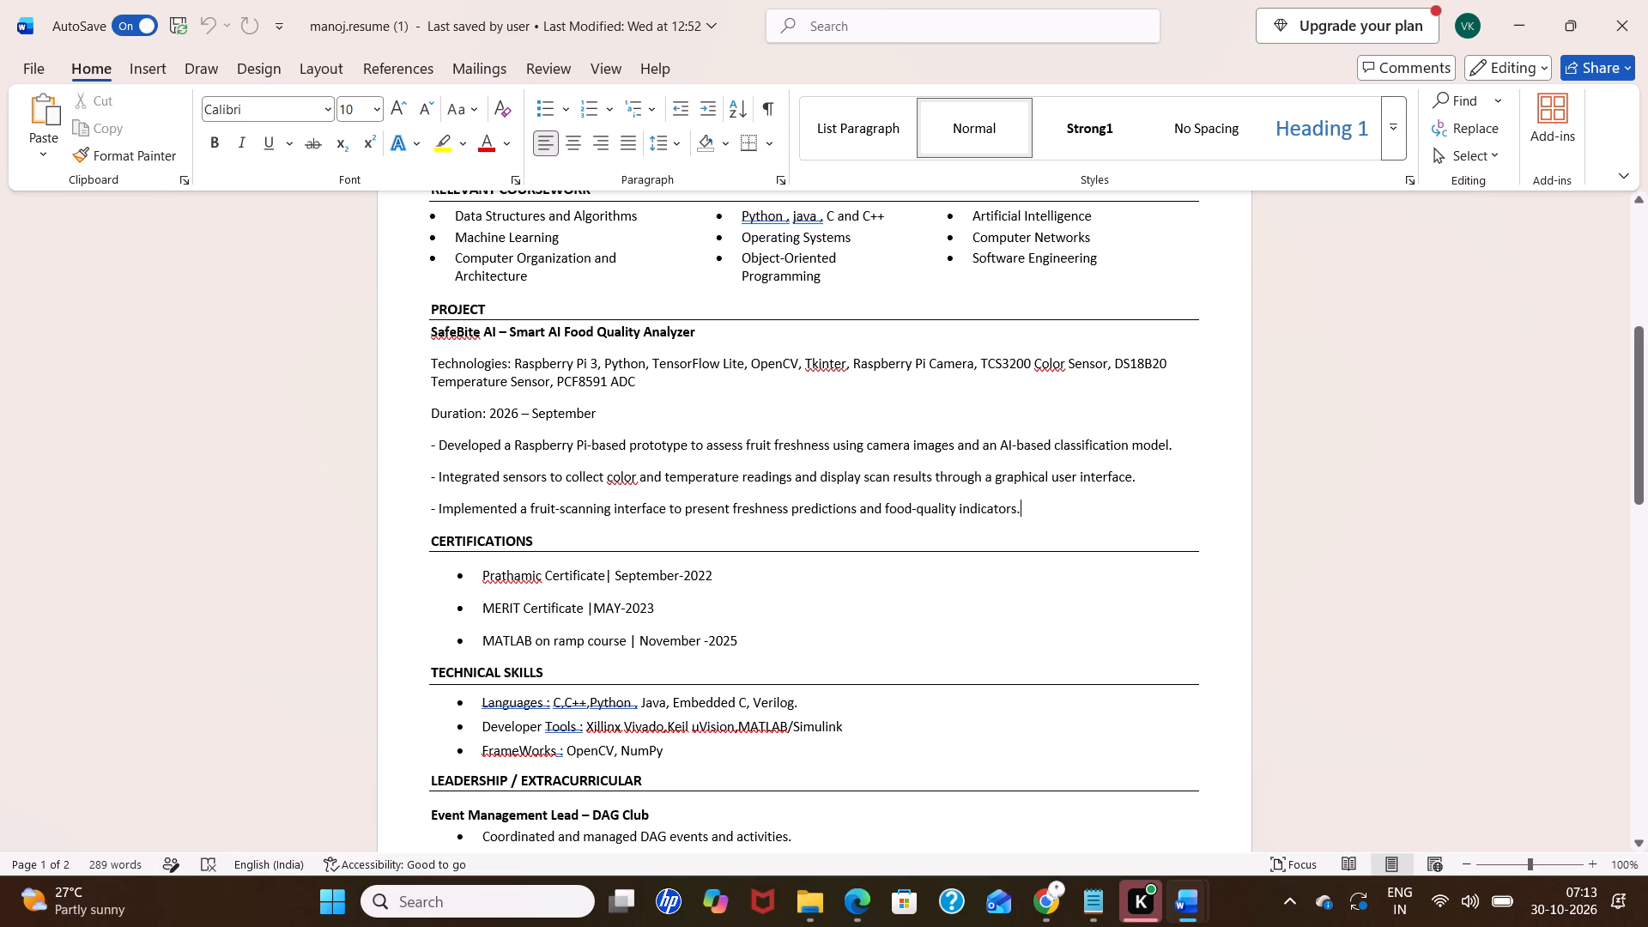
drag(421, 365, 778, 461)
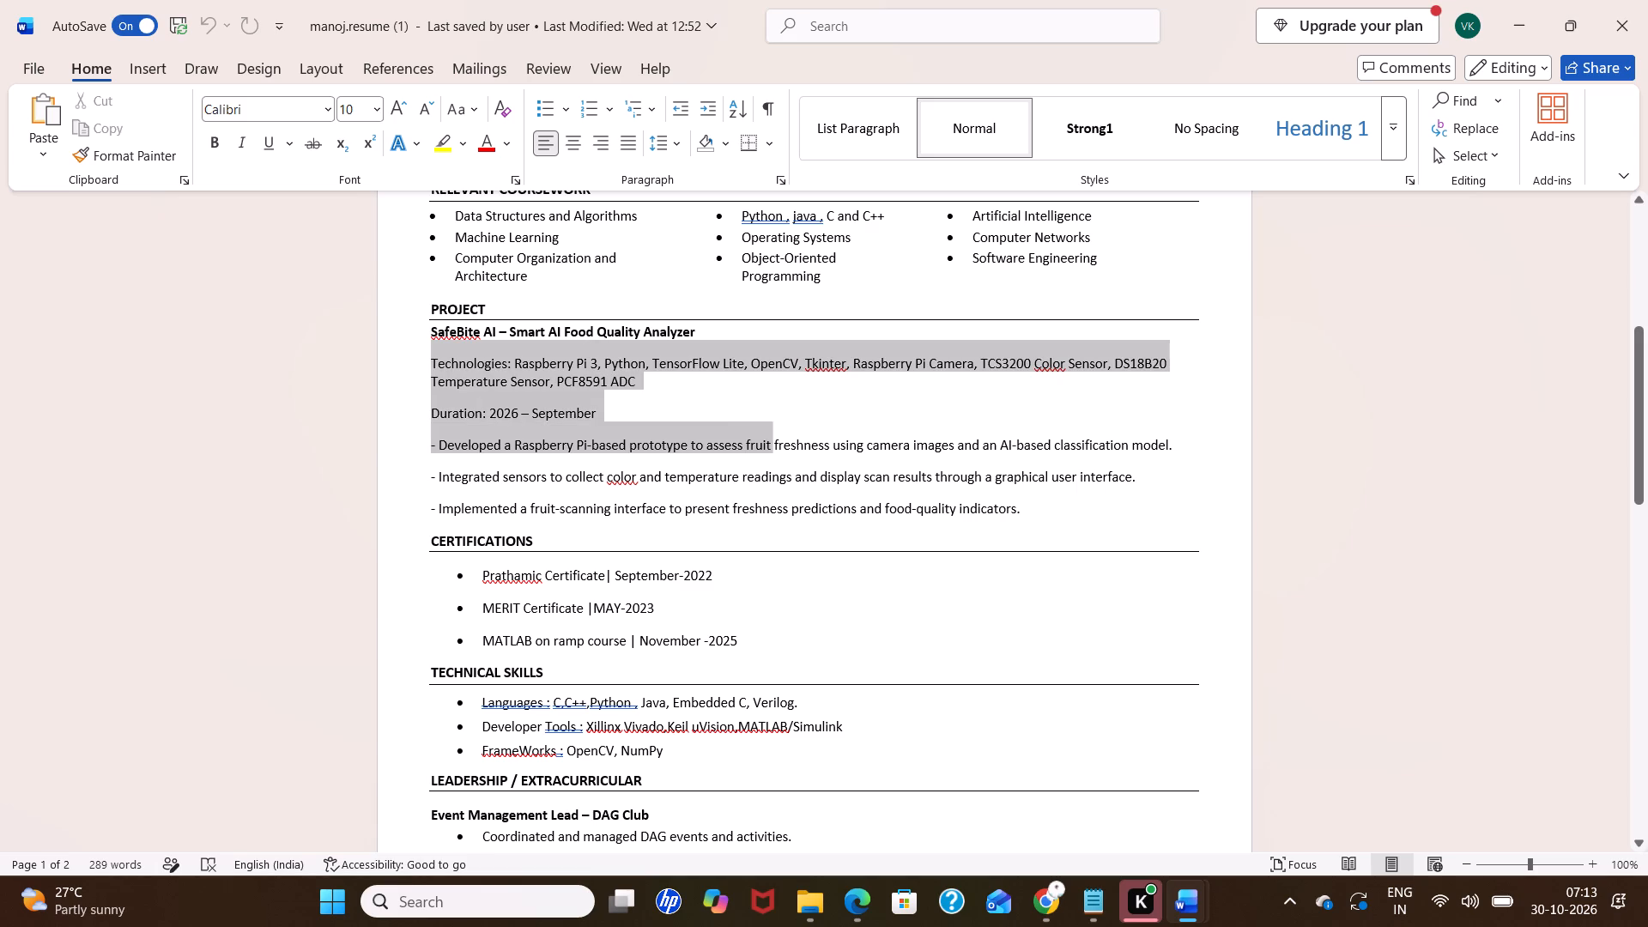
drag(778, 461, 989, 509)
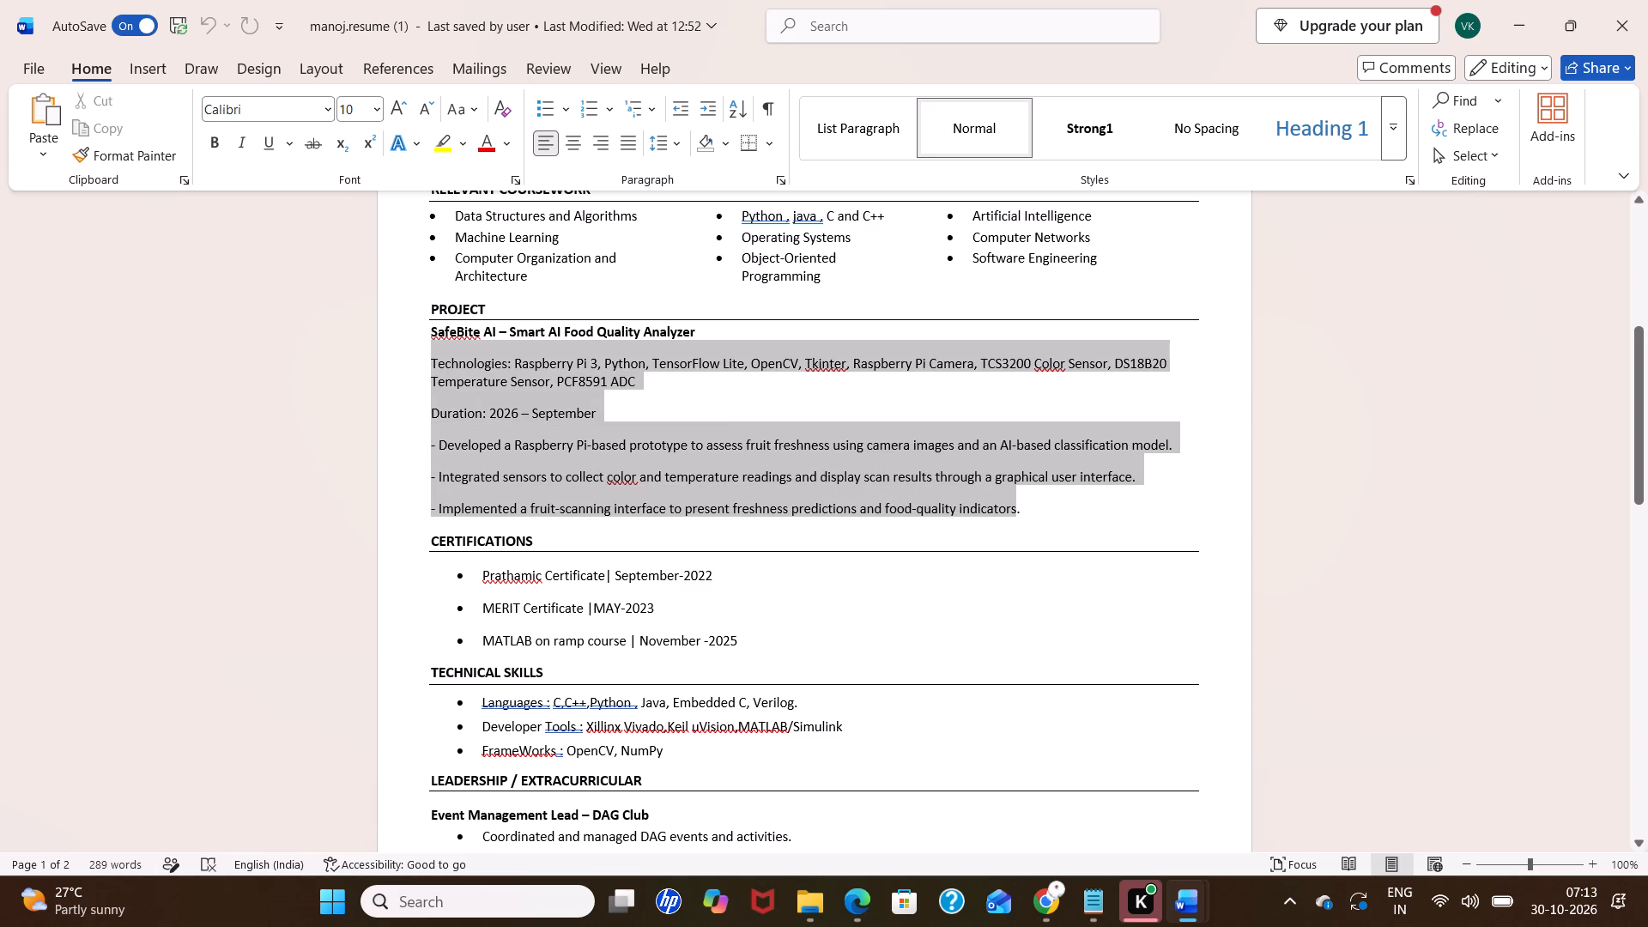
drag(989, 509, 1023, 513)
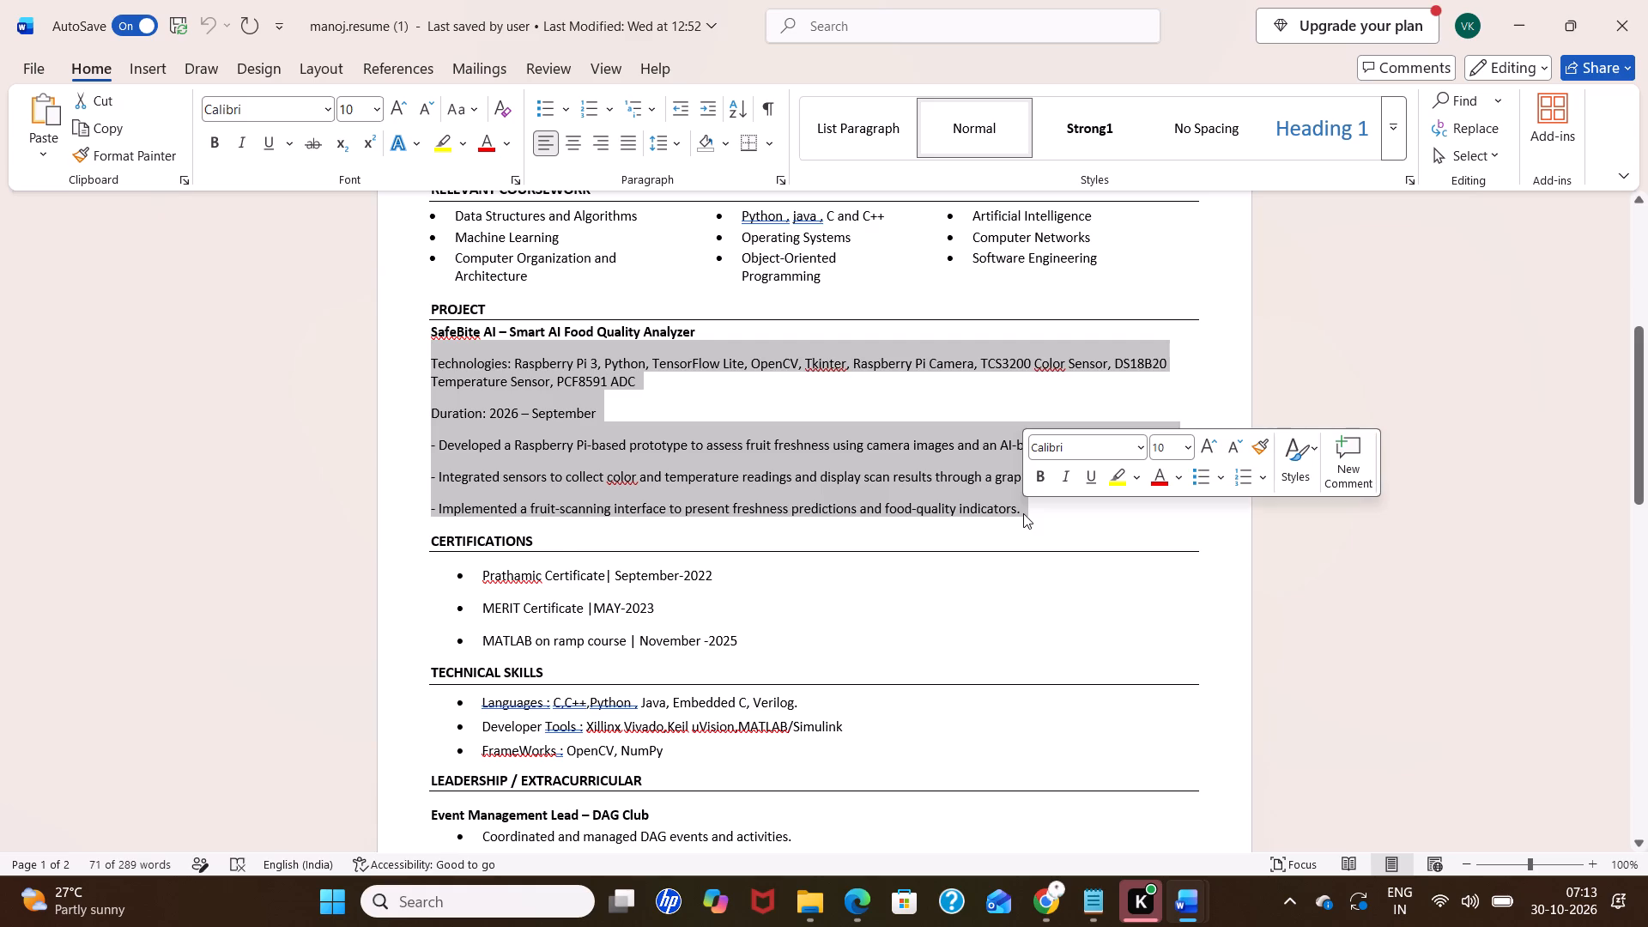
key(space)
key(ctrl+v)
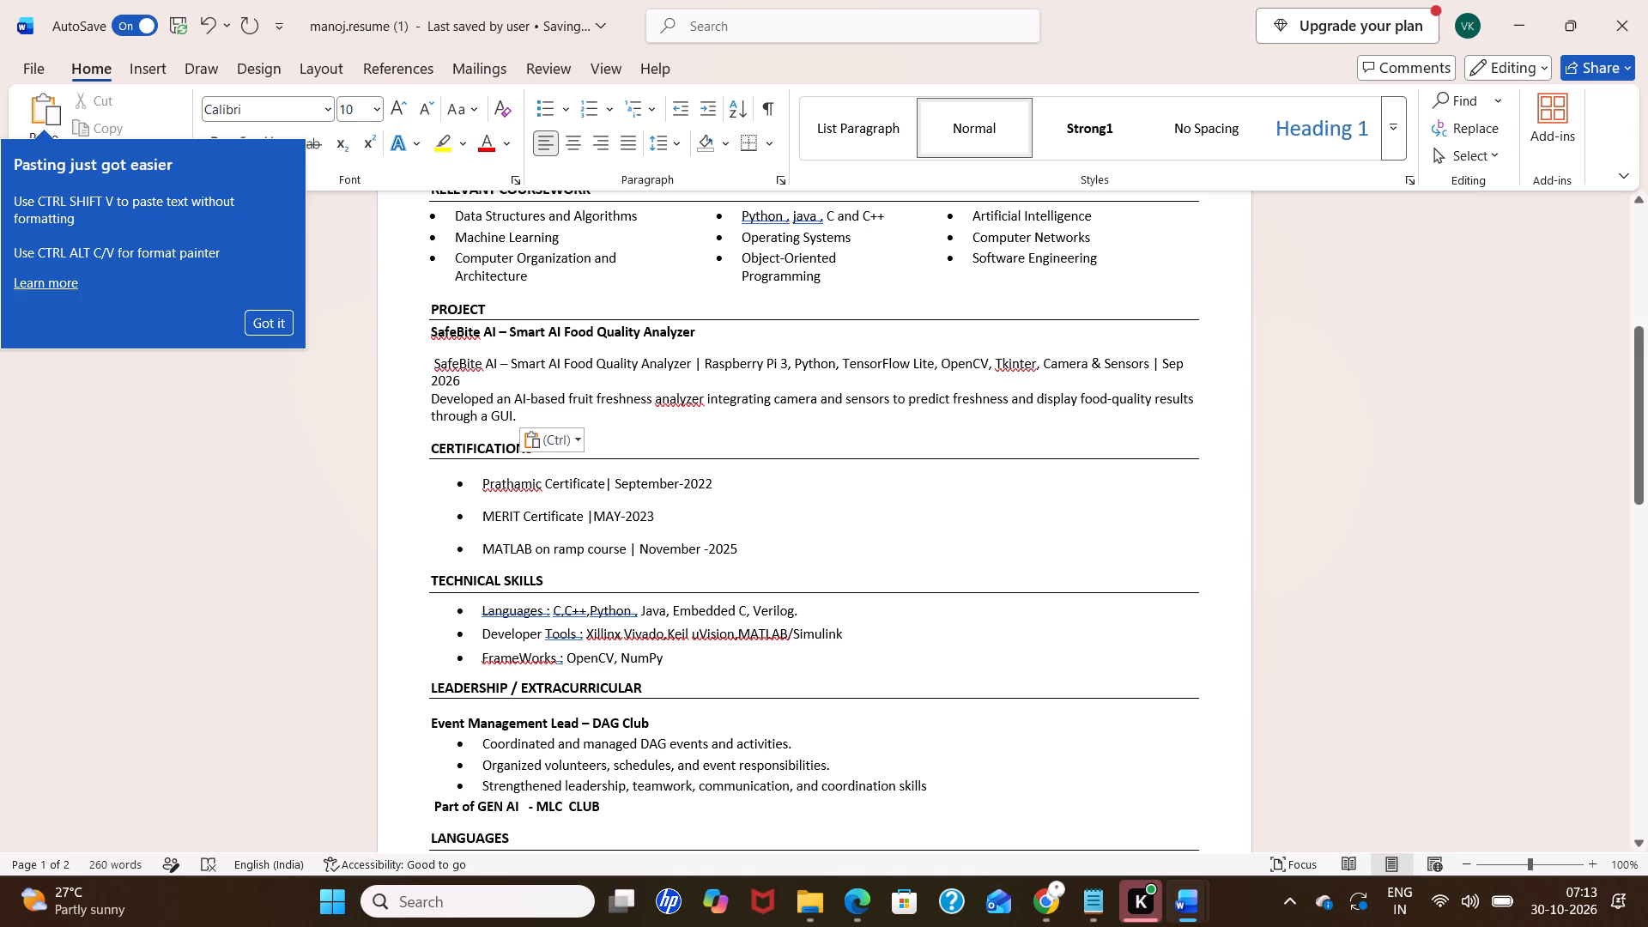
Delete the repeated "SafeBite AI –" from the start of the pasted project line, leaving it starting with "Smart AI Food Quality Analyzer".
scroll(611, 388, down, 3)
scroll(611, 388, up, 3)
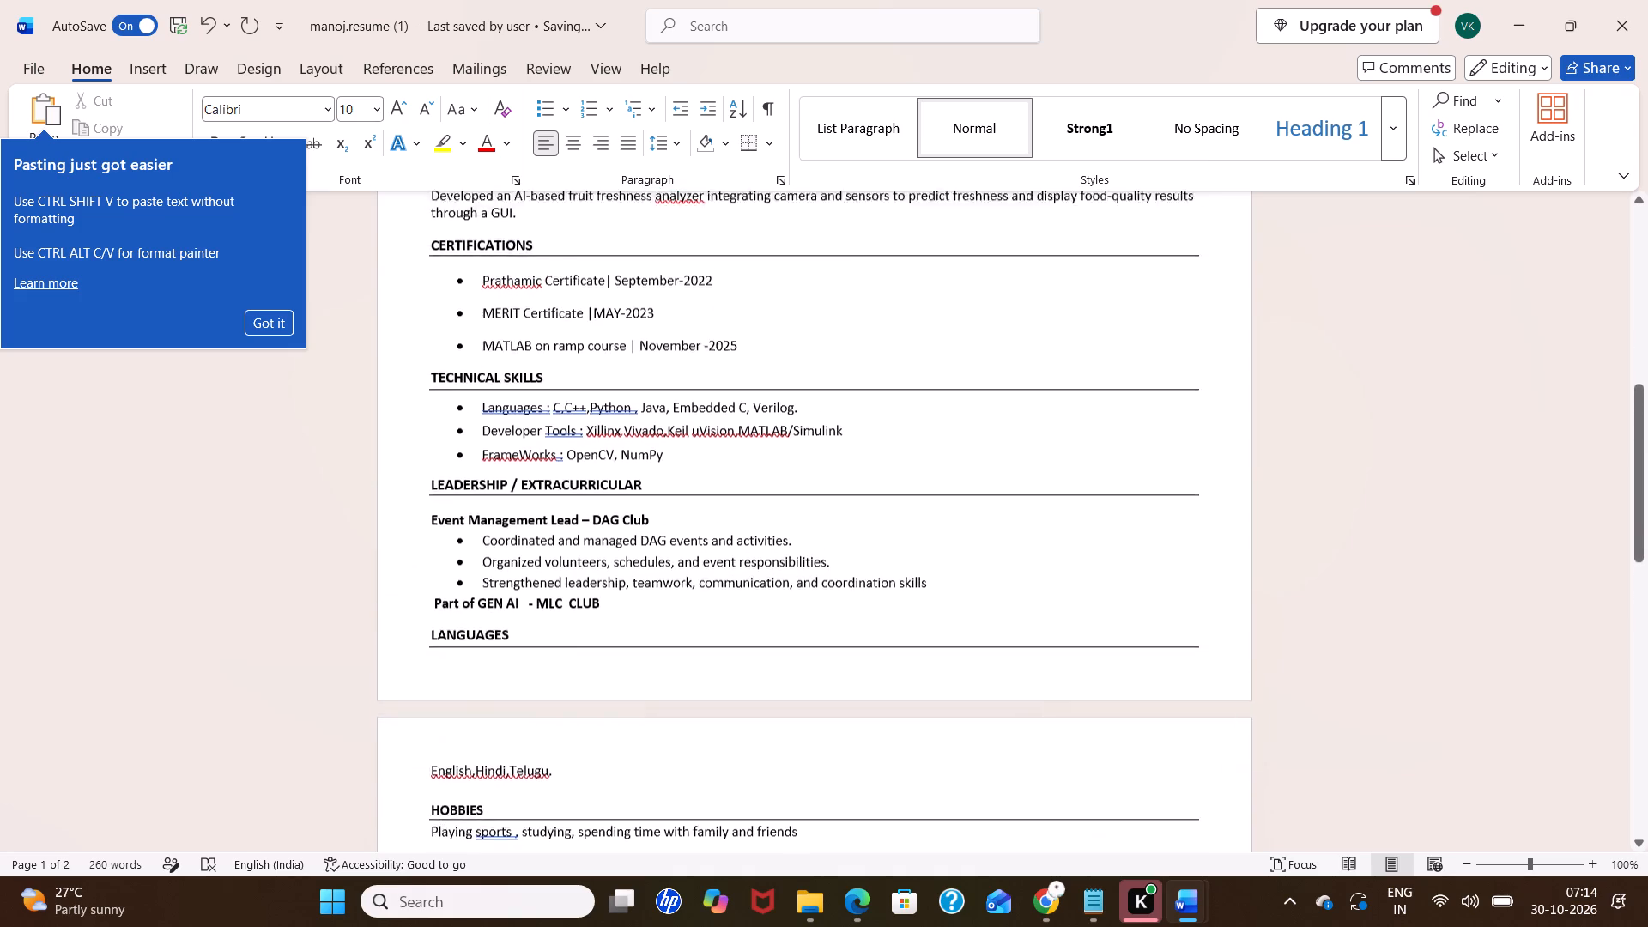
scroll(611, 388, up, 3)
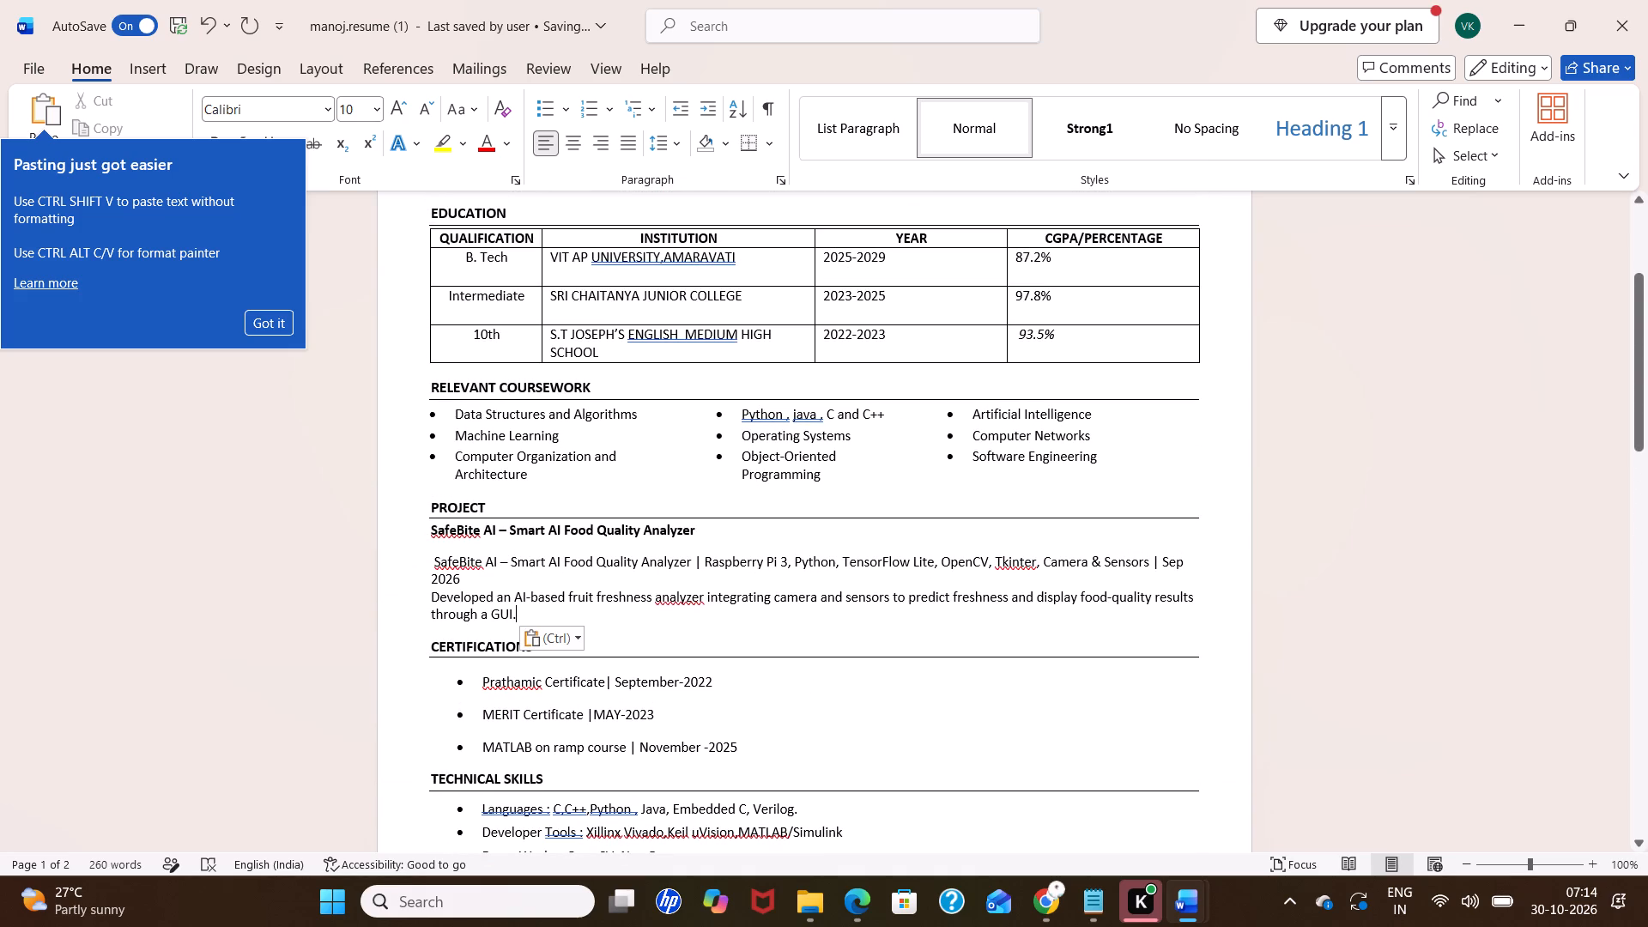
click(509, 561)
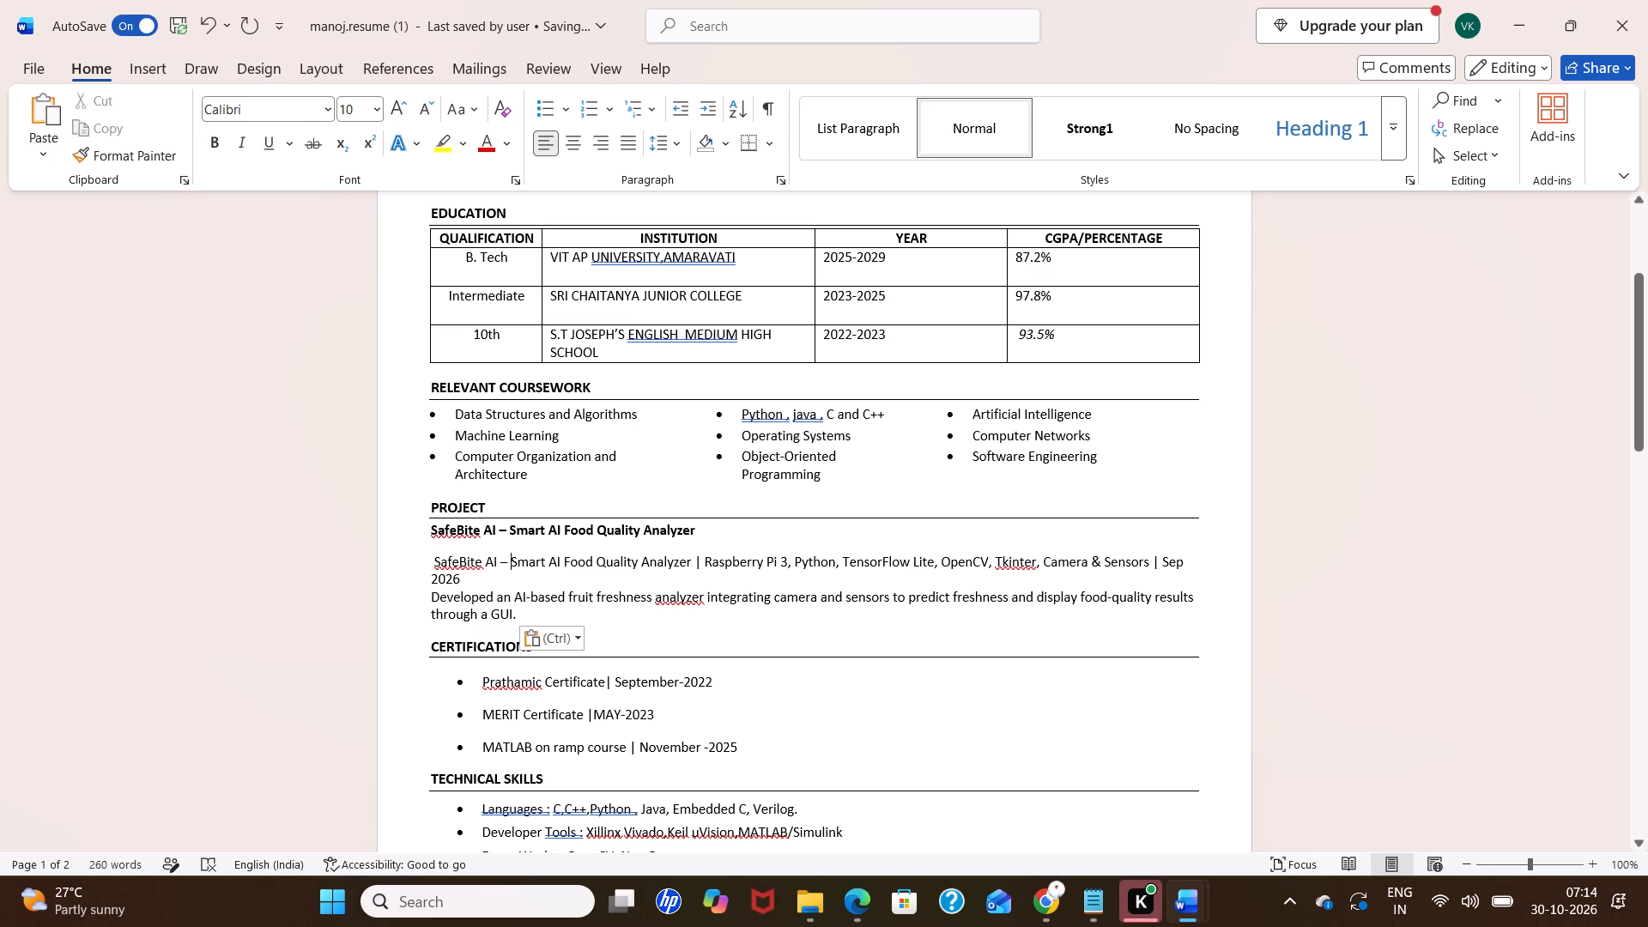
key(BackSpace)
key(BackSpace)
key(BackSpace)
key(BackSpace)
key(BackSpace)
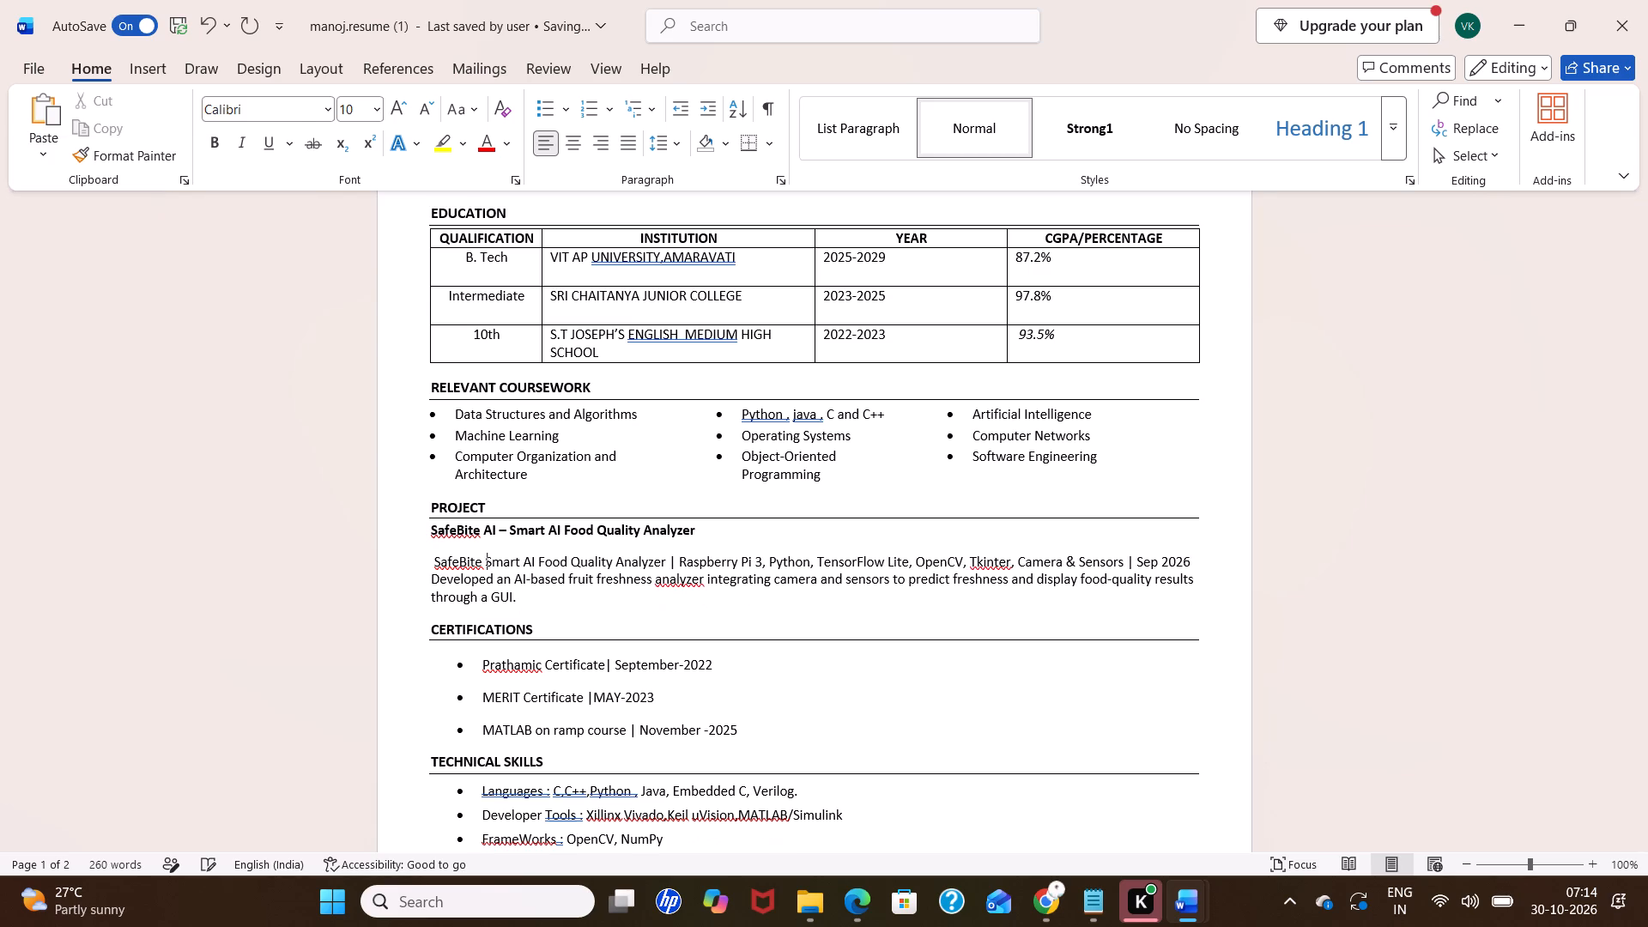
key(BackSpace)
key(BackSpace)
key(BackSpace)
key(BackSpace)
key(BackSpace)
key(BackSpace)
key(BackSpace)
key(BackSpace)
key(BackSpace)
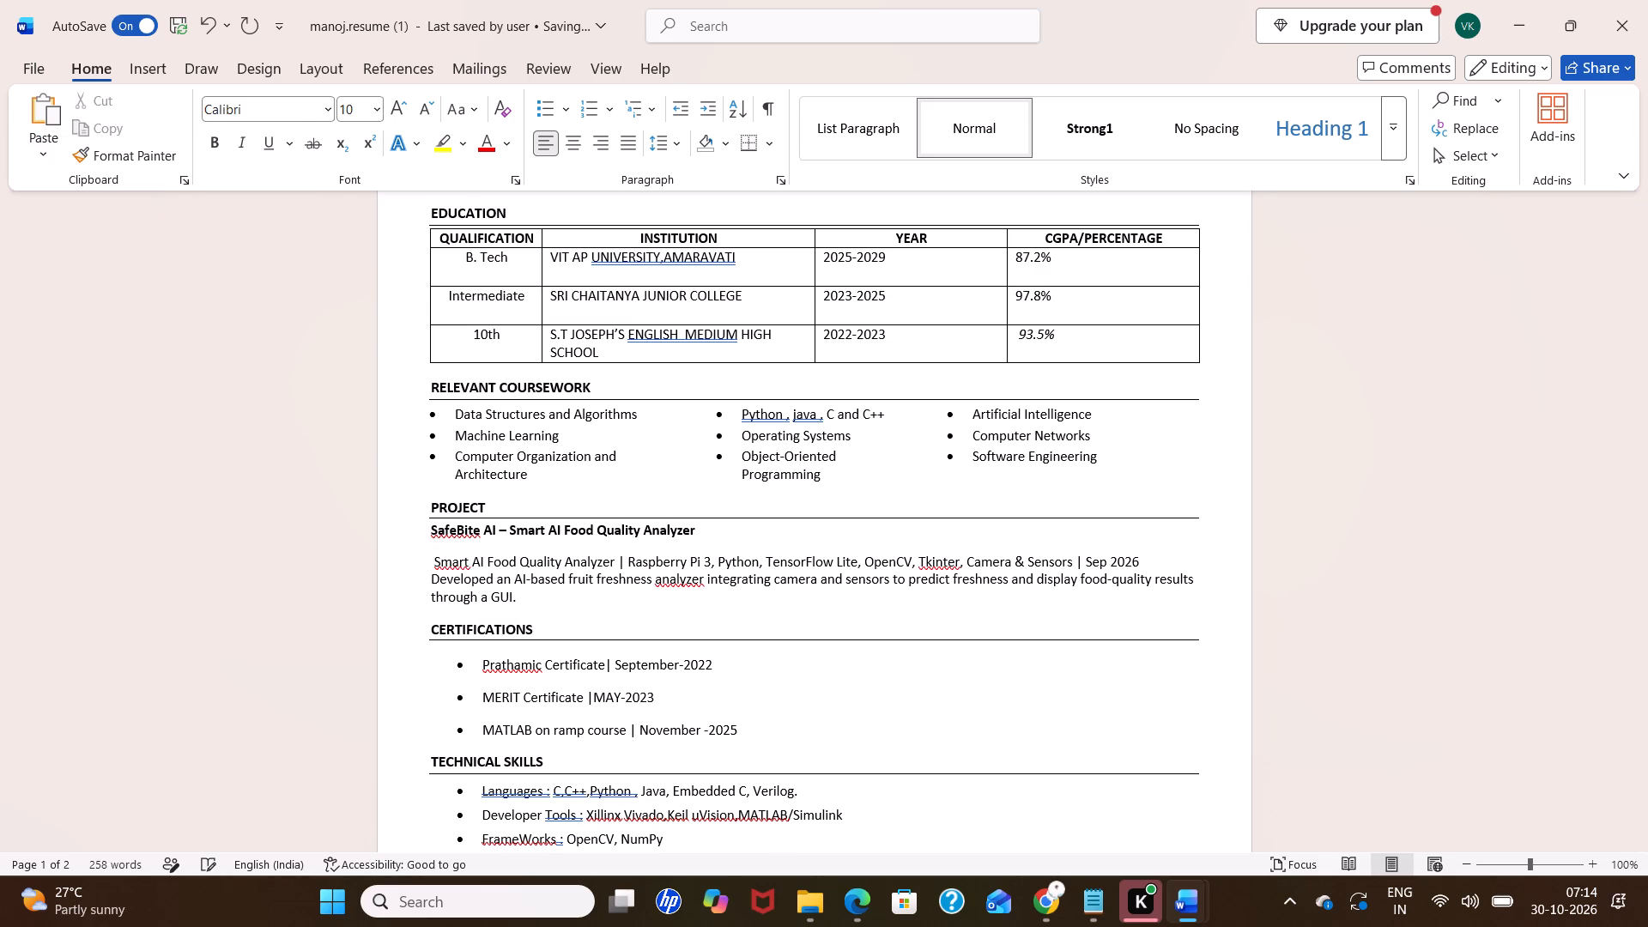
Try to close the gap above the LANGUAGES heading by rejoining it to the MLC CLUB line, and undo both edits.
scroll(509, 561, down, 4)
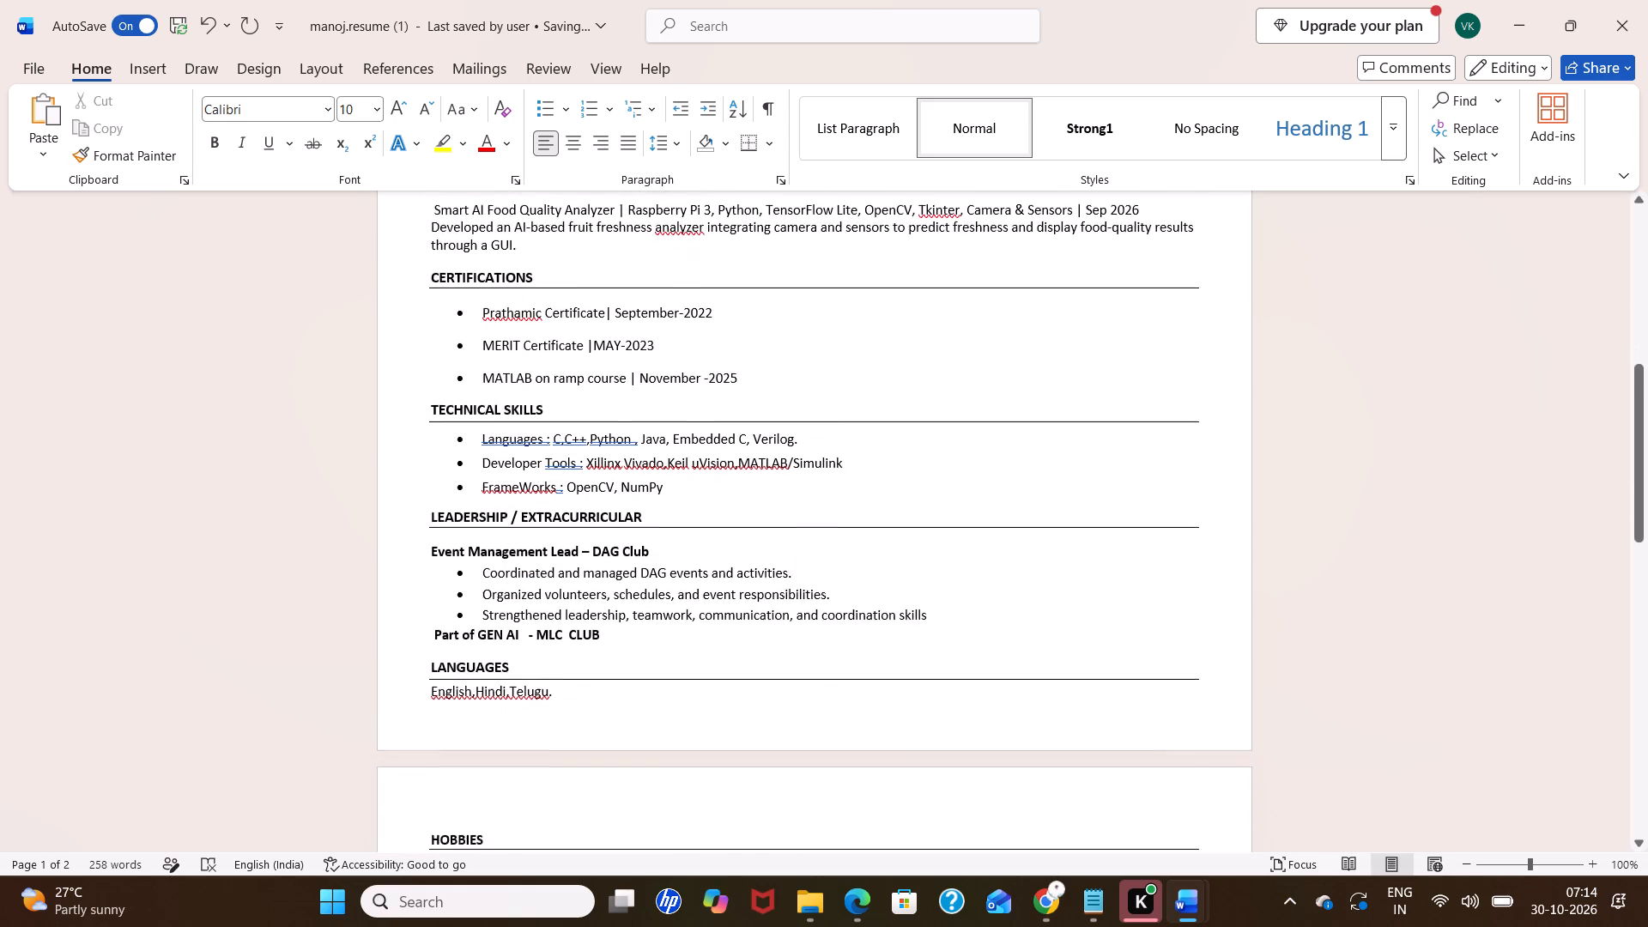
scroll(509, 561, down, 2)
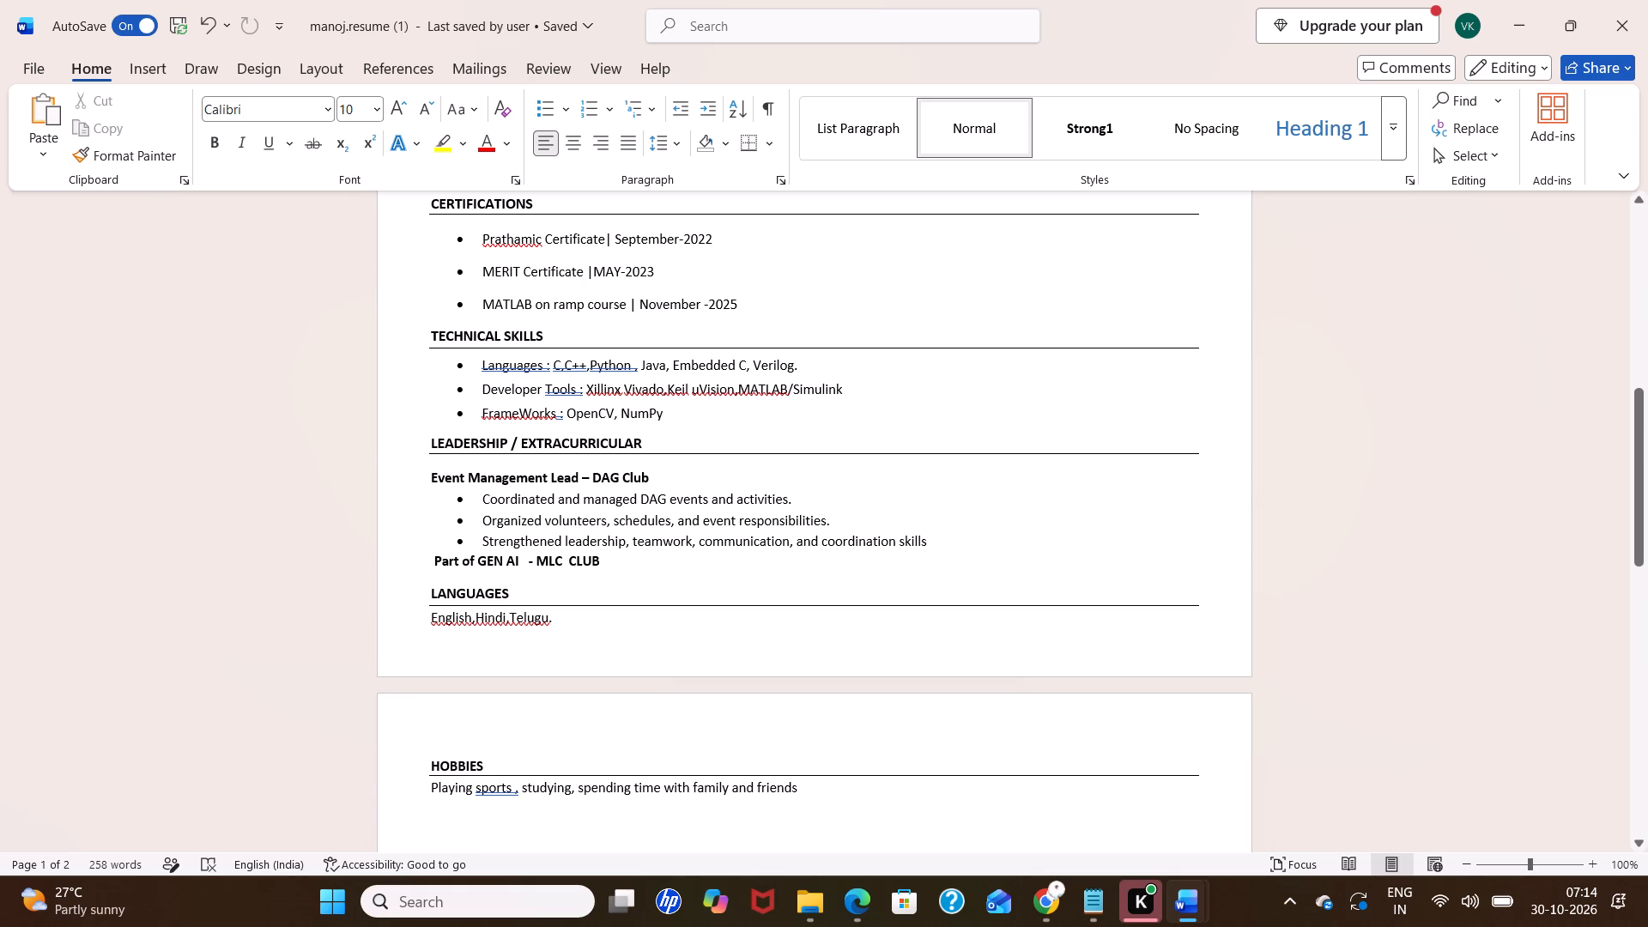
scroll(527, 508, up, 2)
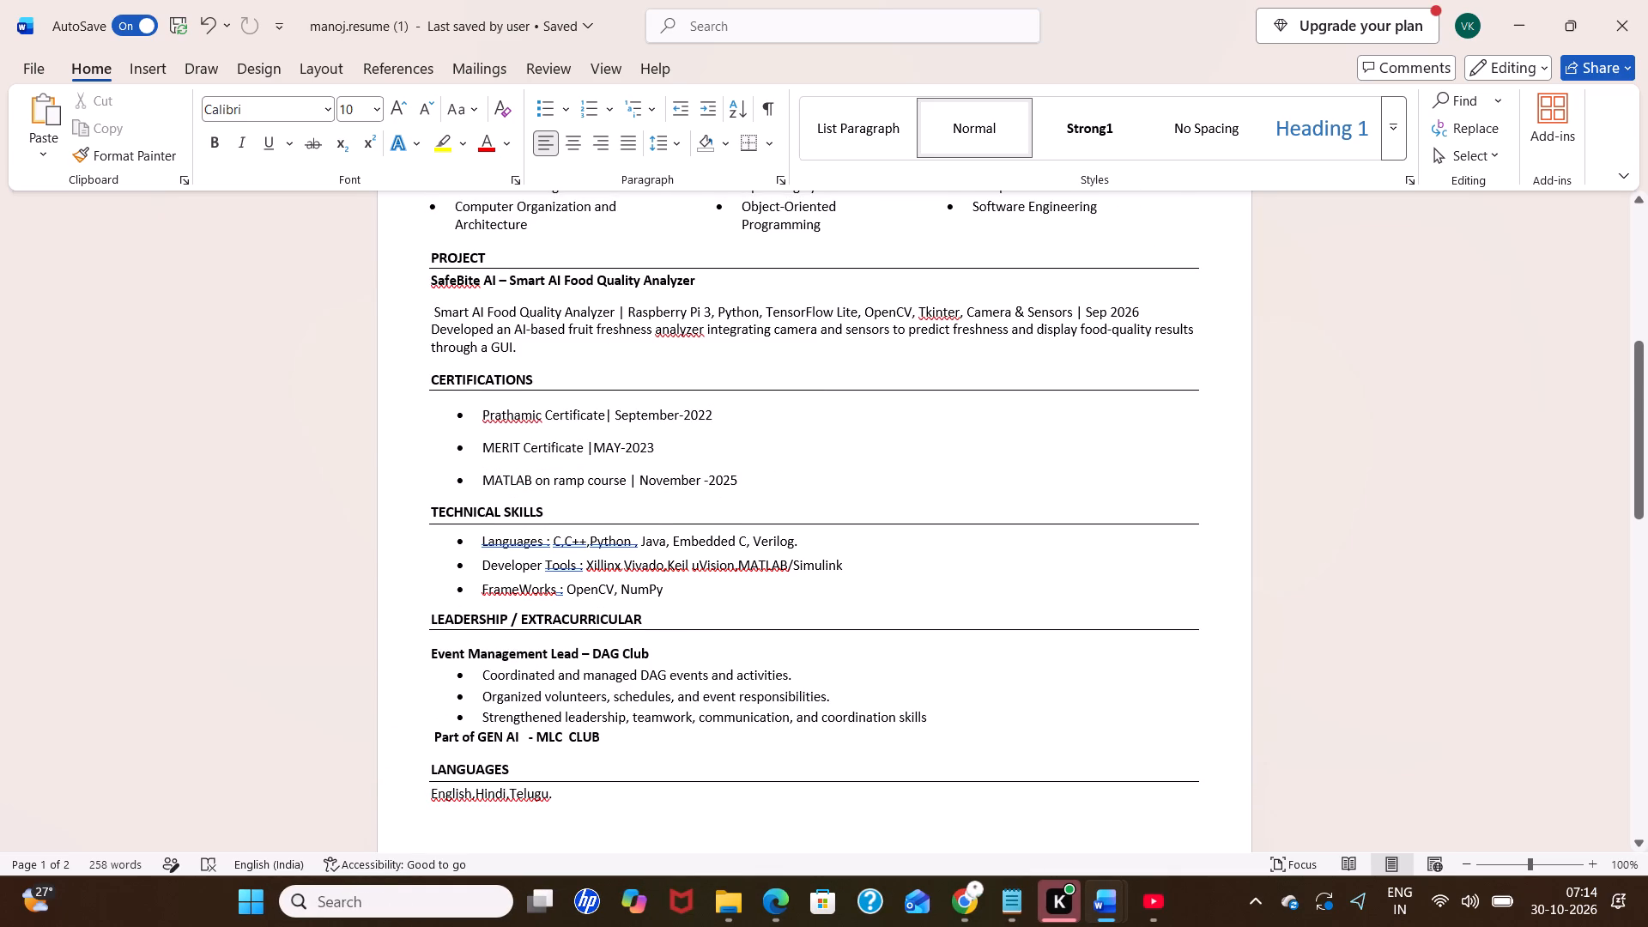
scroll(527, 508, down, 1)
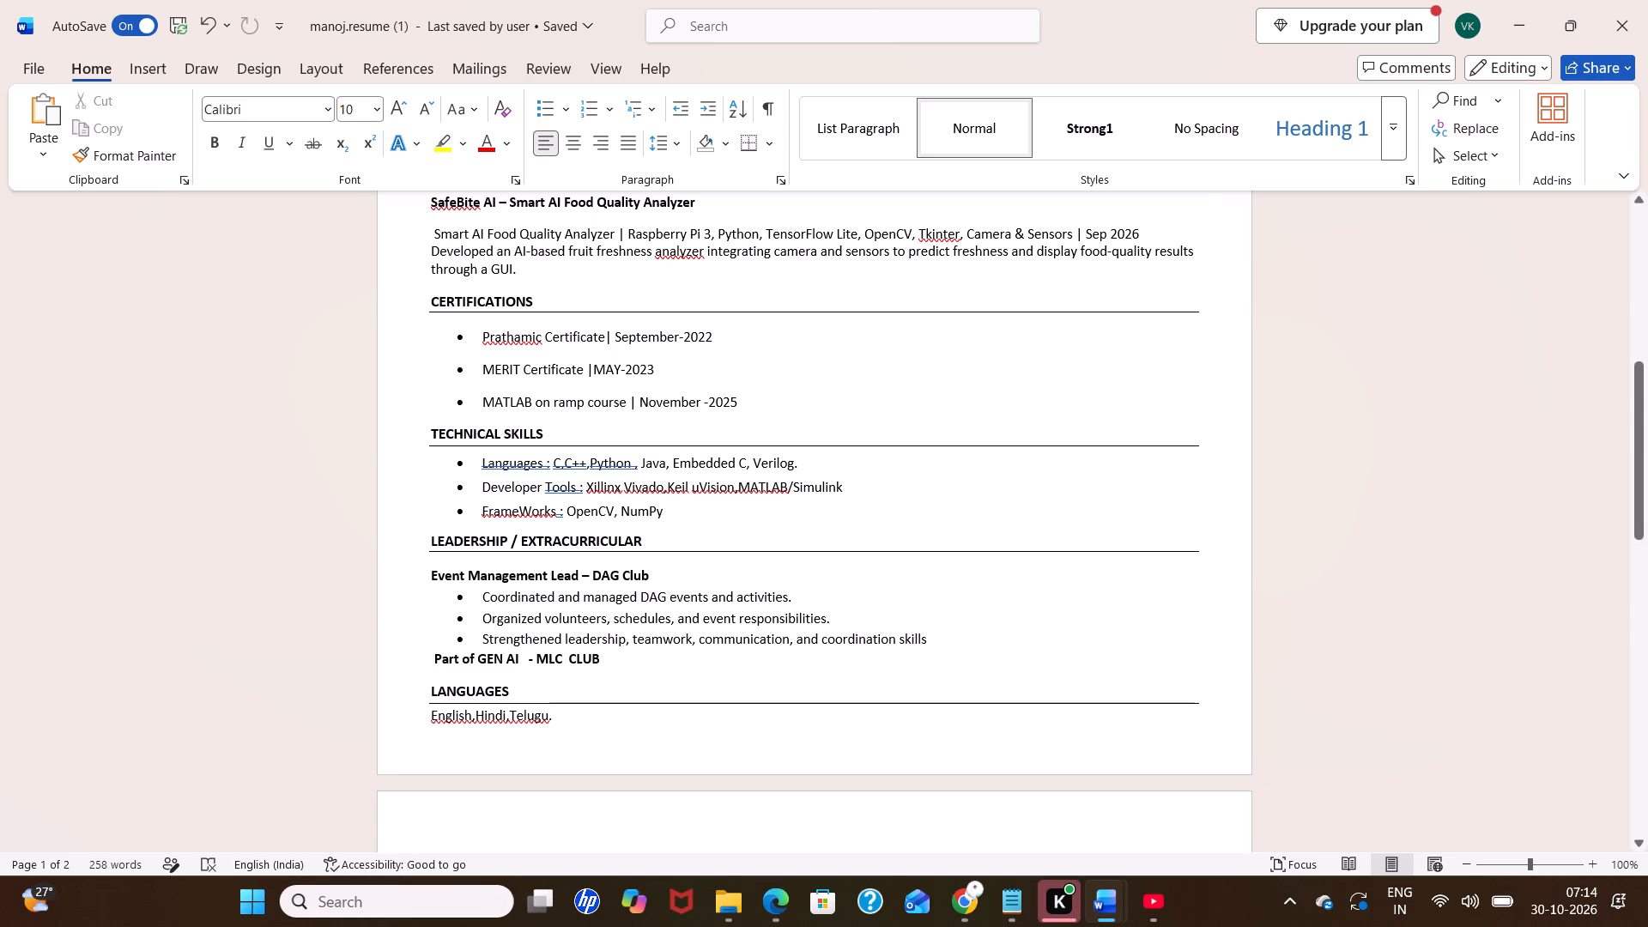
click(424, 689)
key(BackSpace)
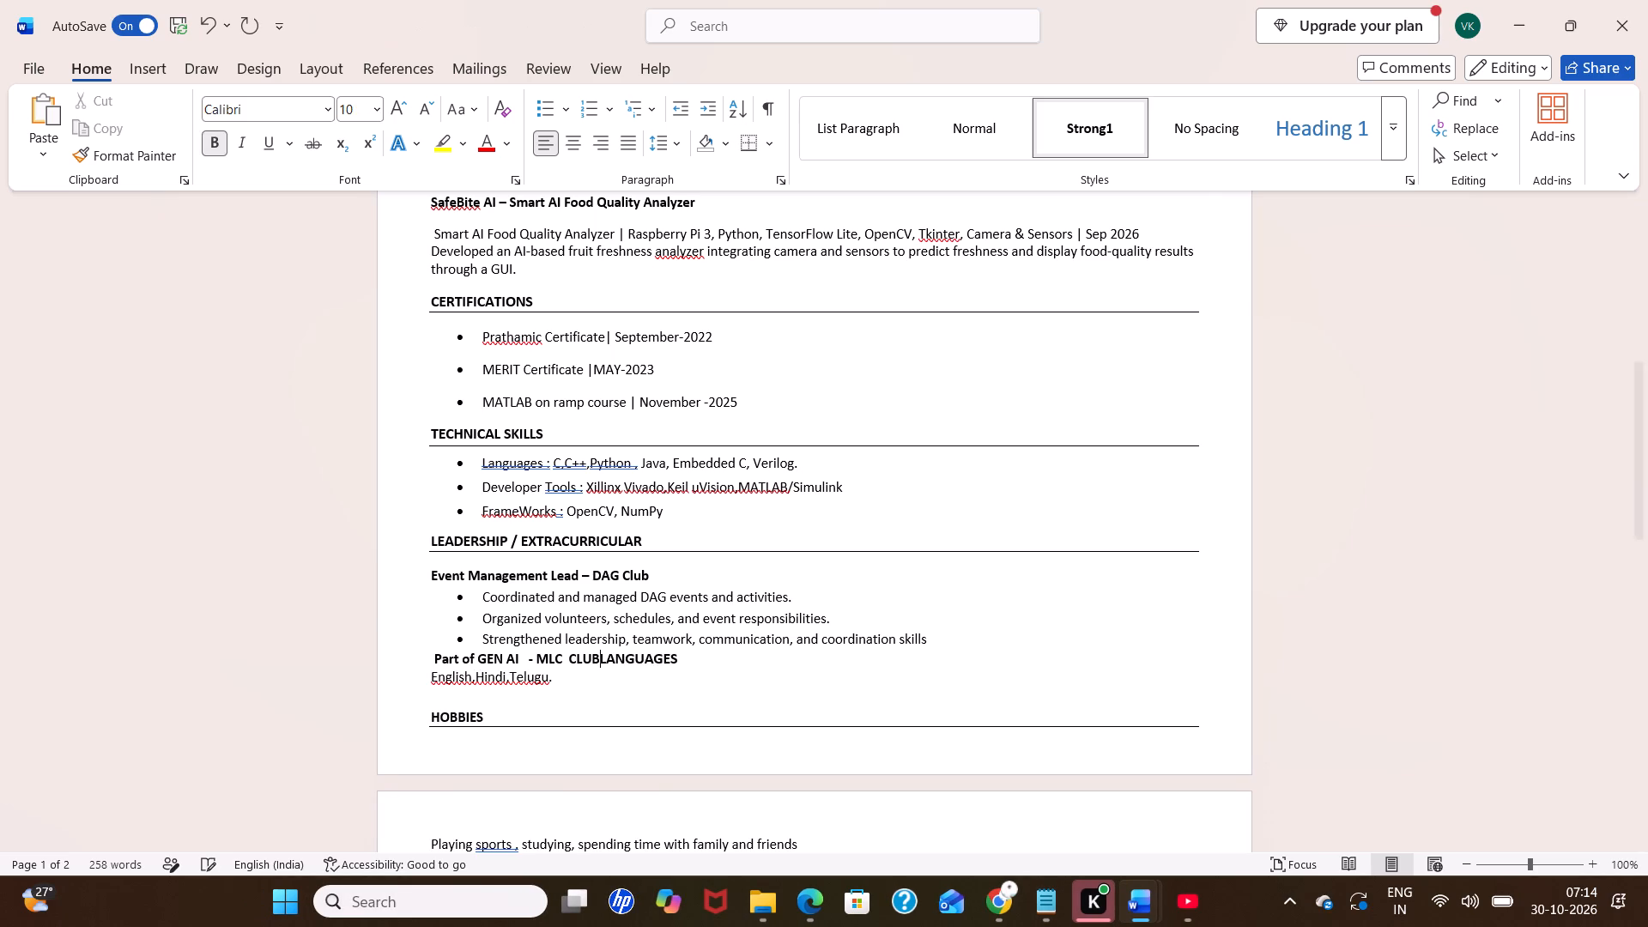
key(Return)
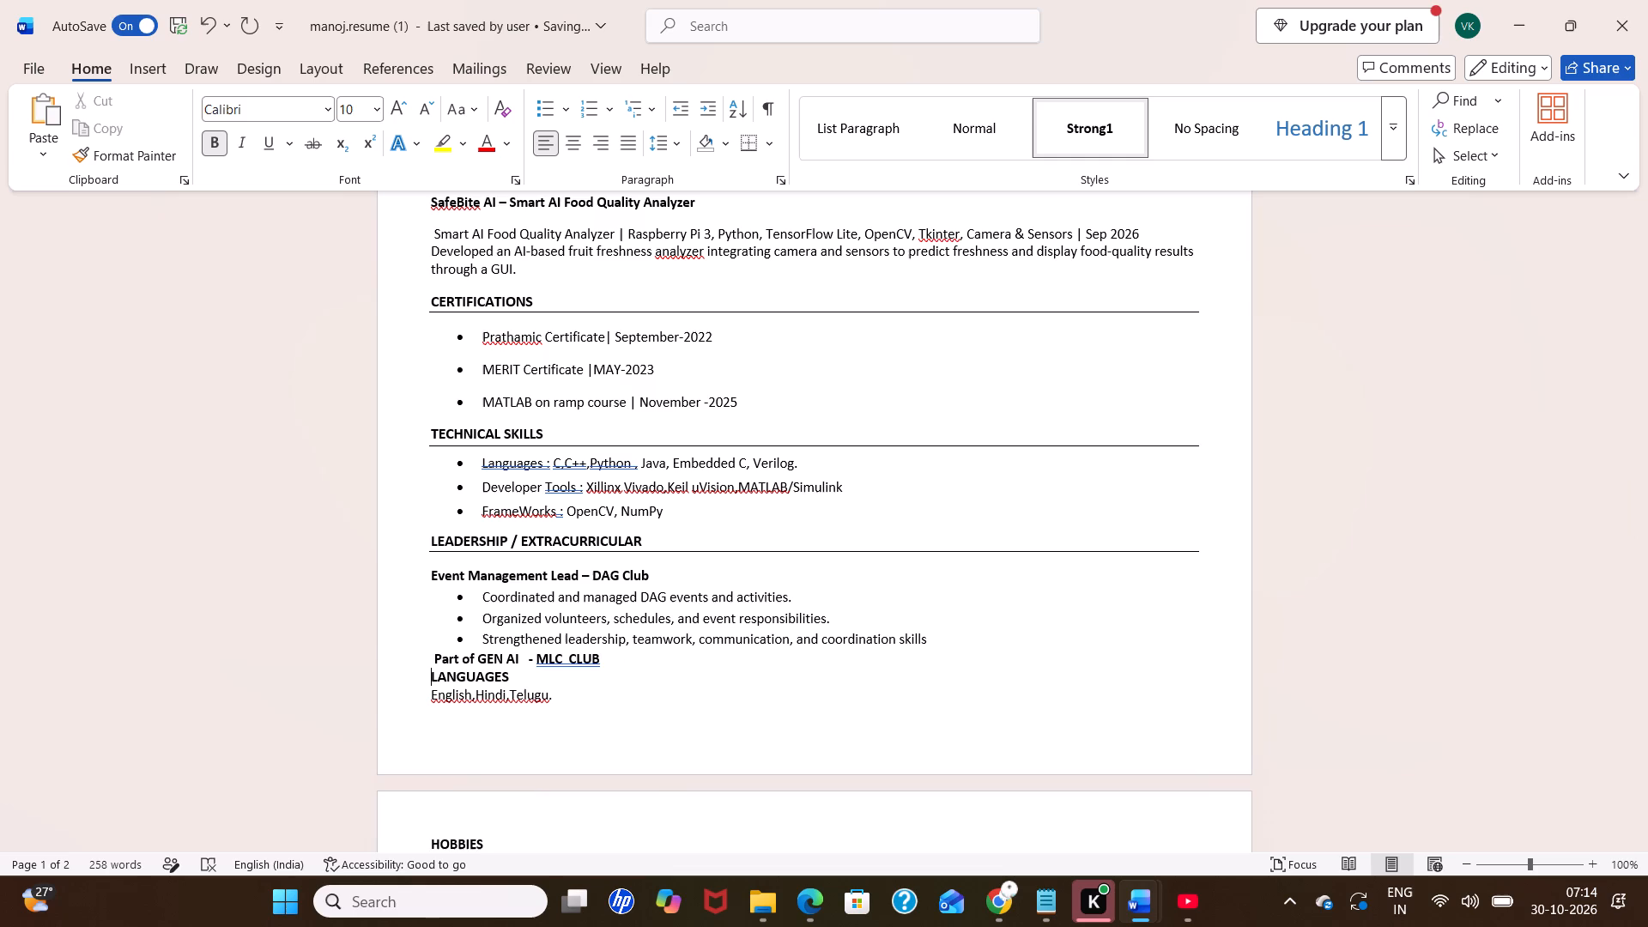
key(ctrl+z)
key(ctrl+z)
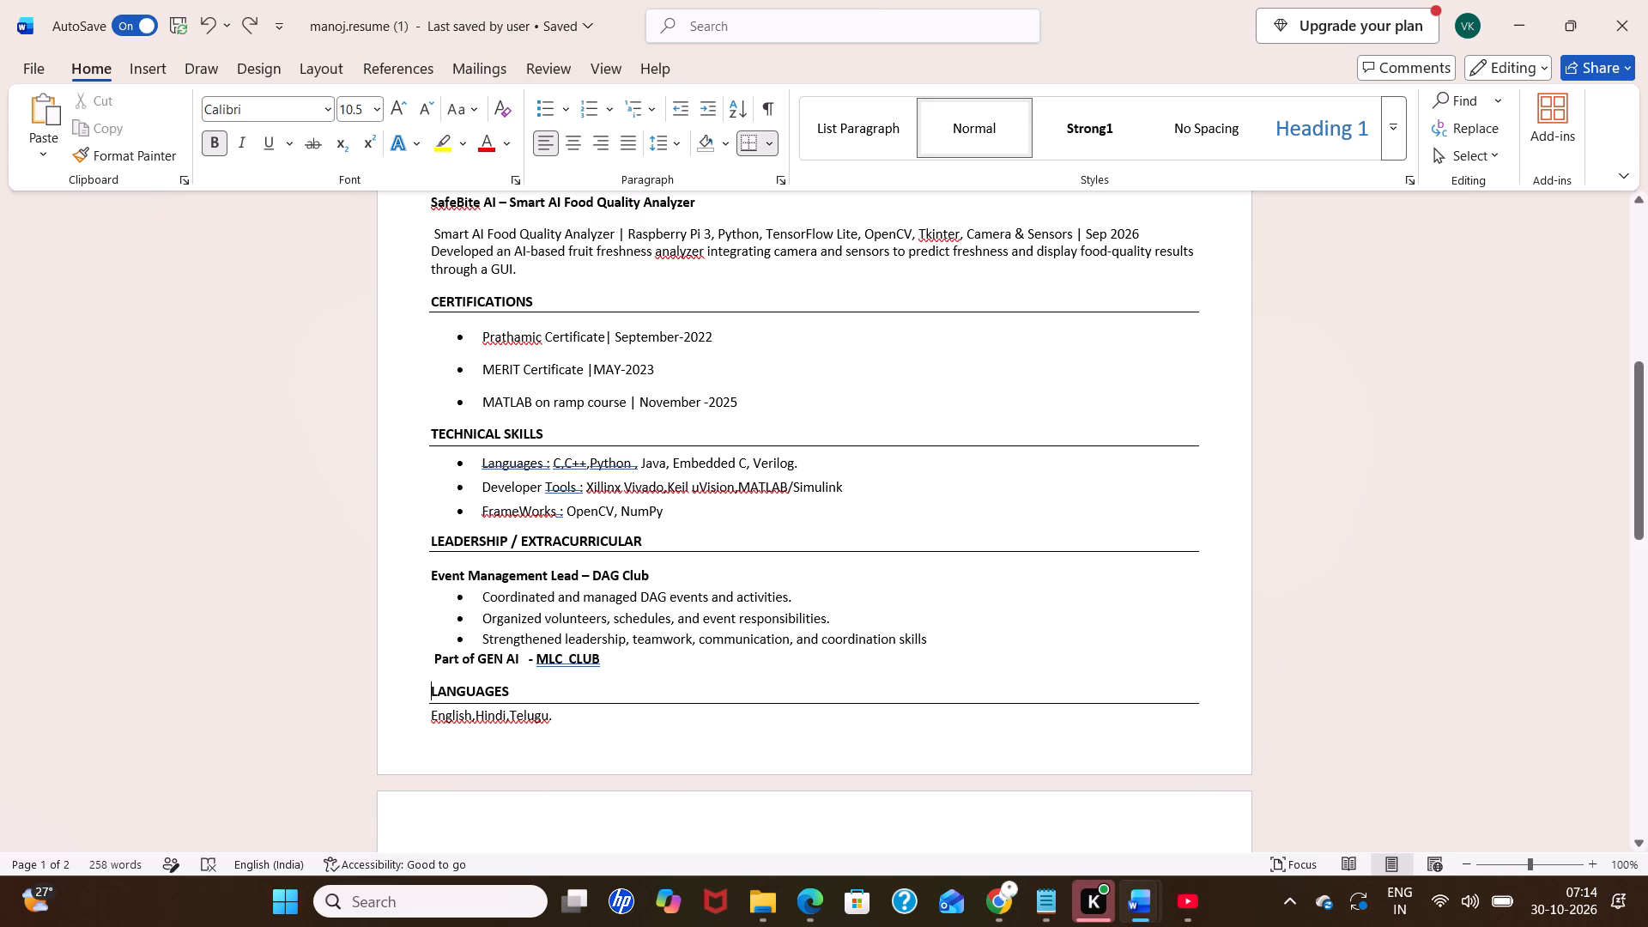
Examine how the resume's sections, from PROJECT to HOBBIES, are laid out across the two pages.
scroll(647, 602, down, 1)
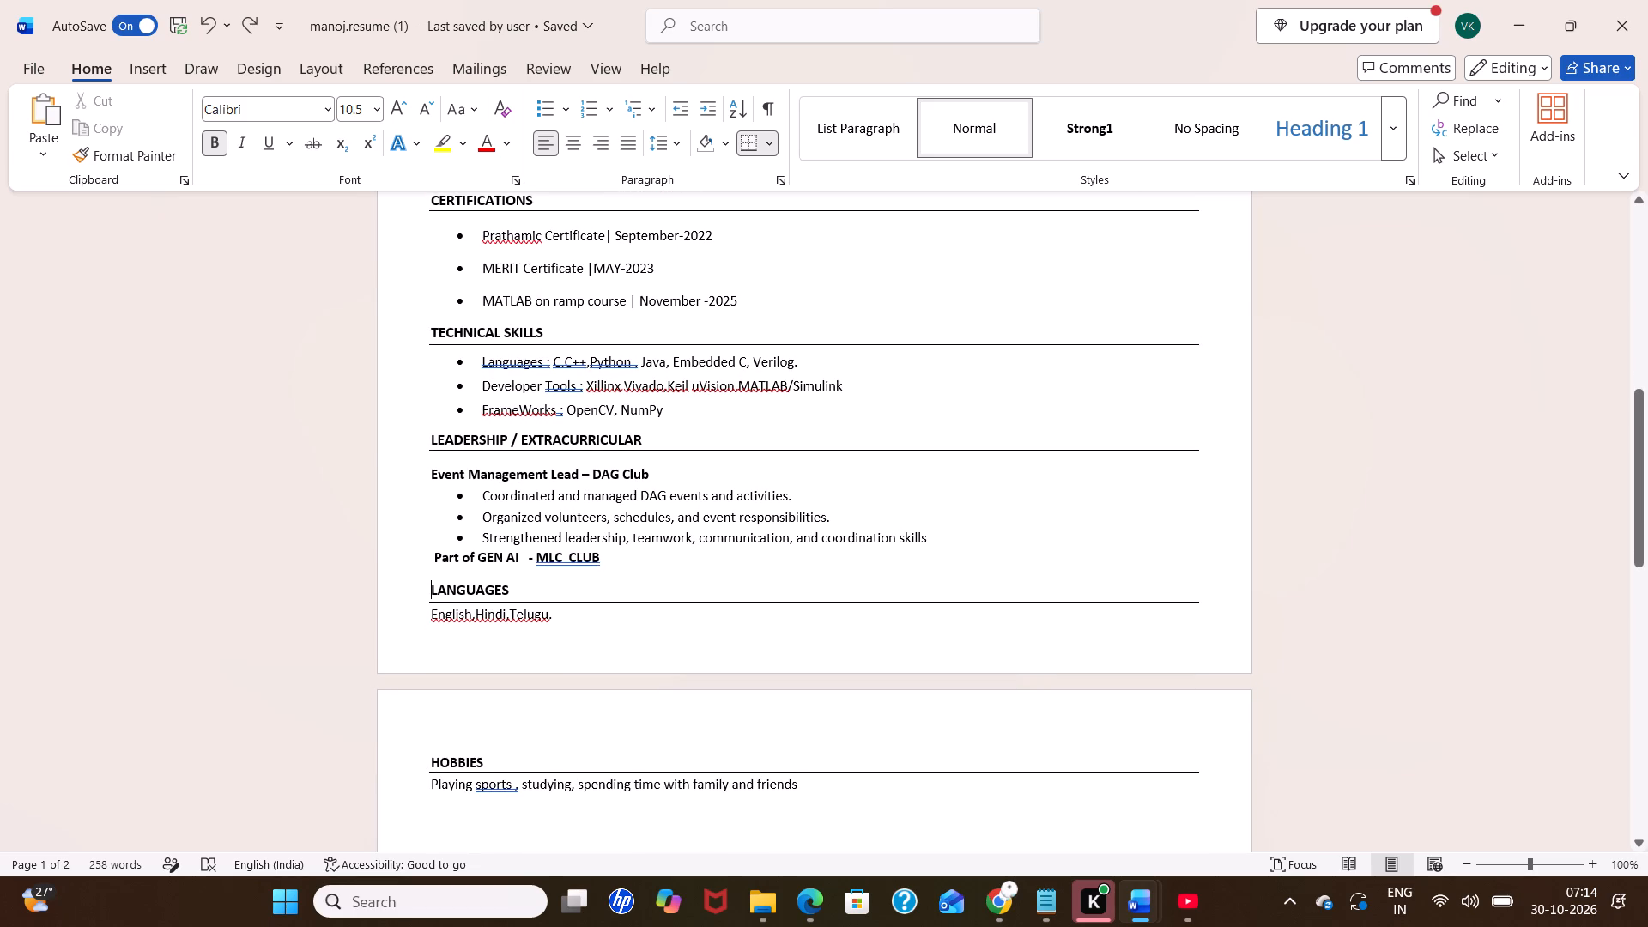
scroll(585, 547, down, 2)
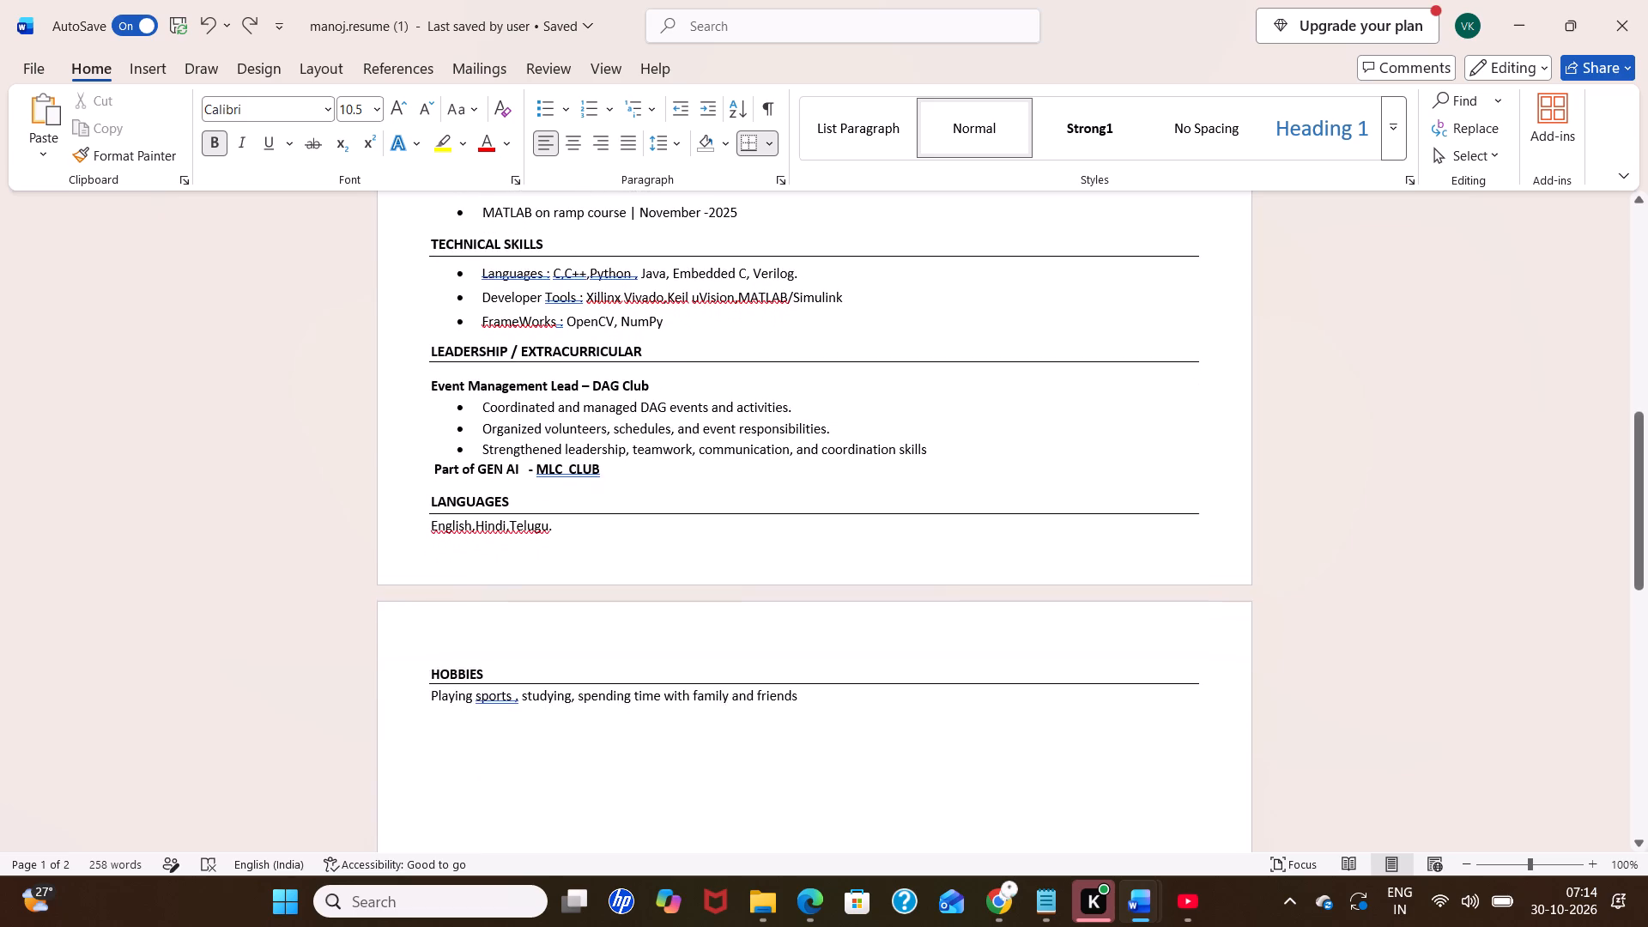
scroll(585, 547, down, 2)
scroll(585, 547, up, 1)
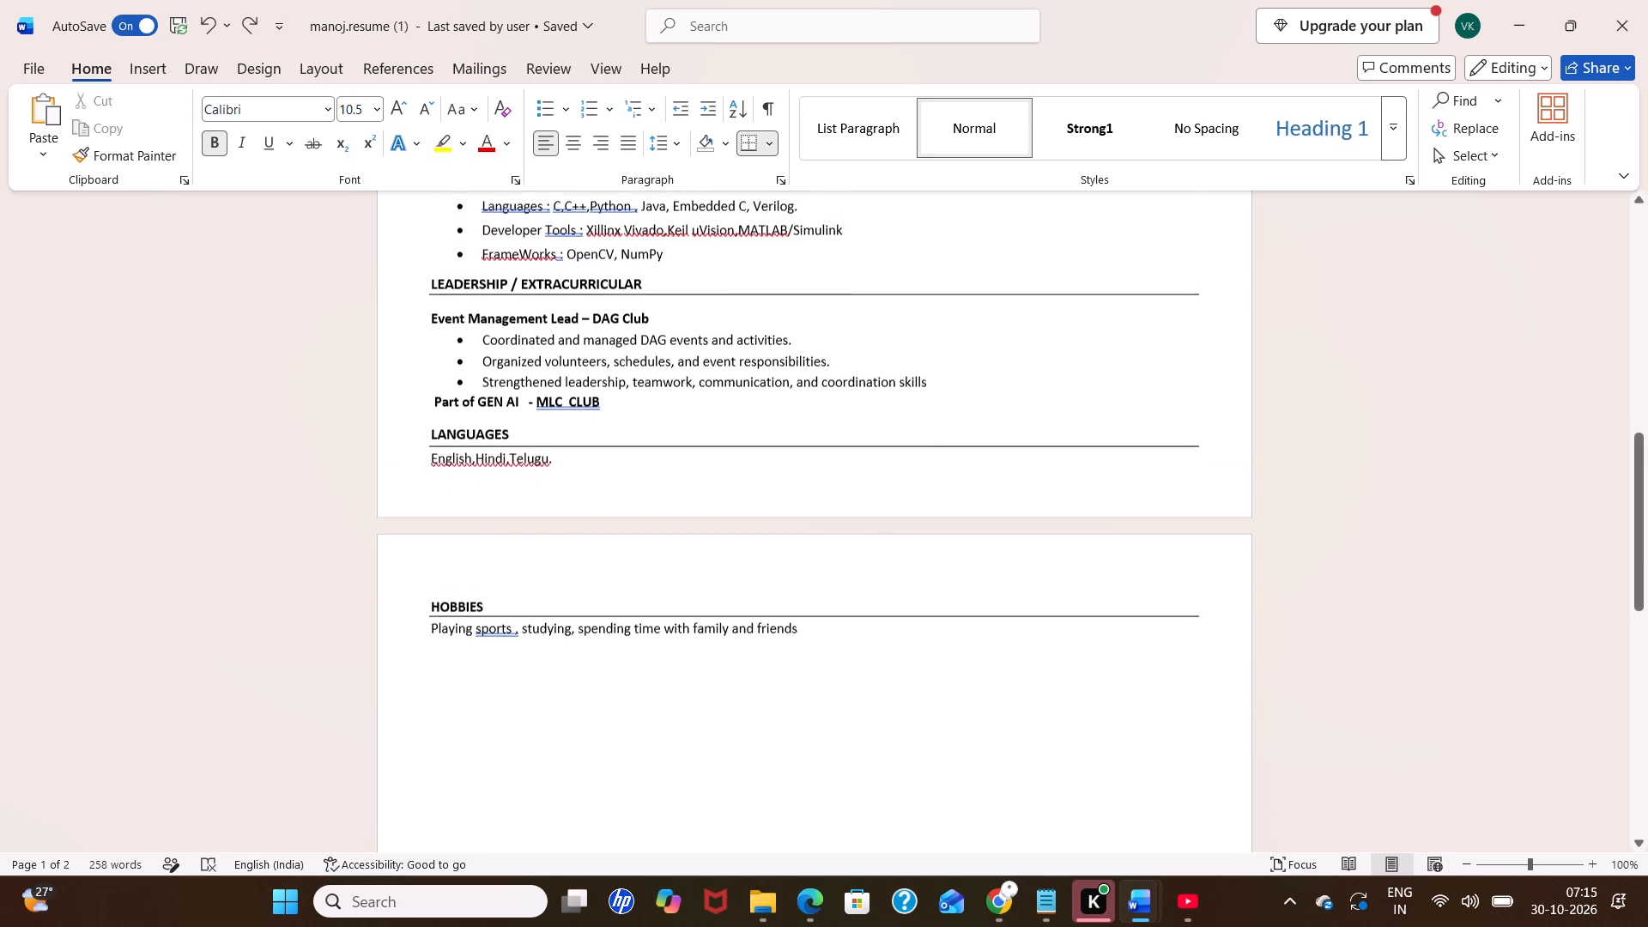
scroll(585, 547, up, 1)
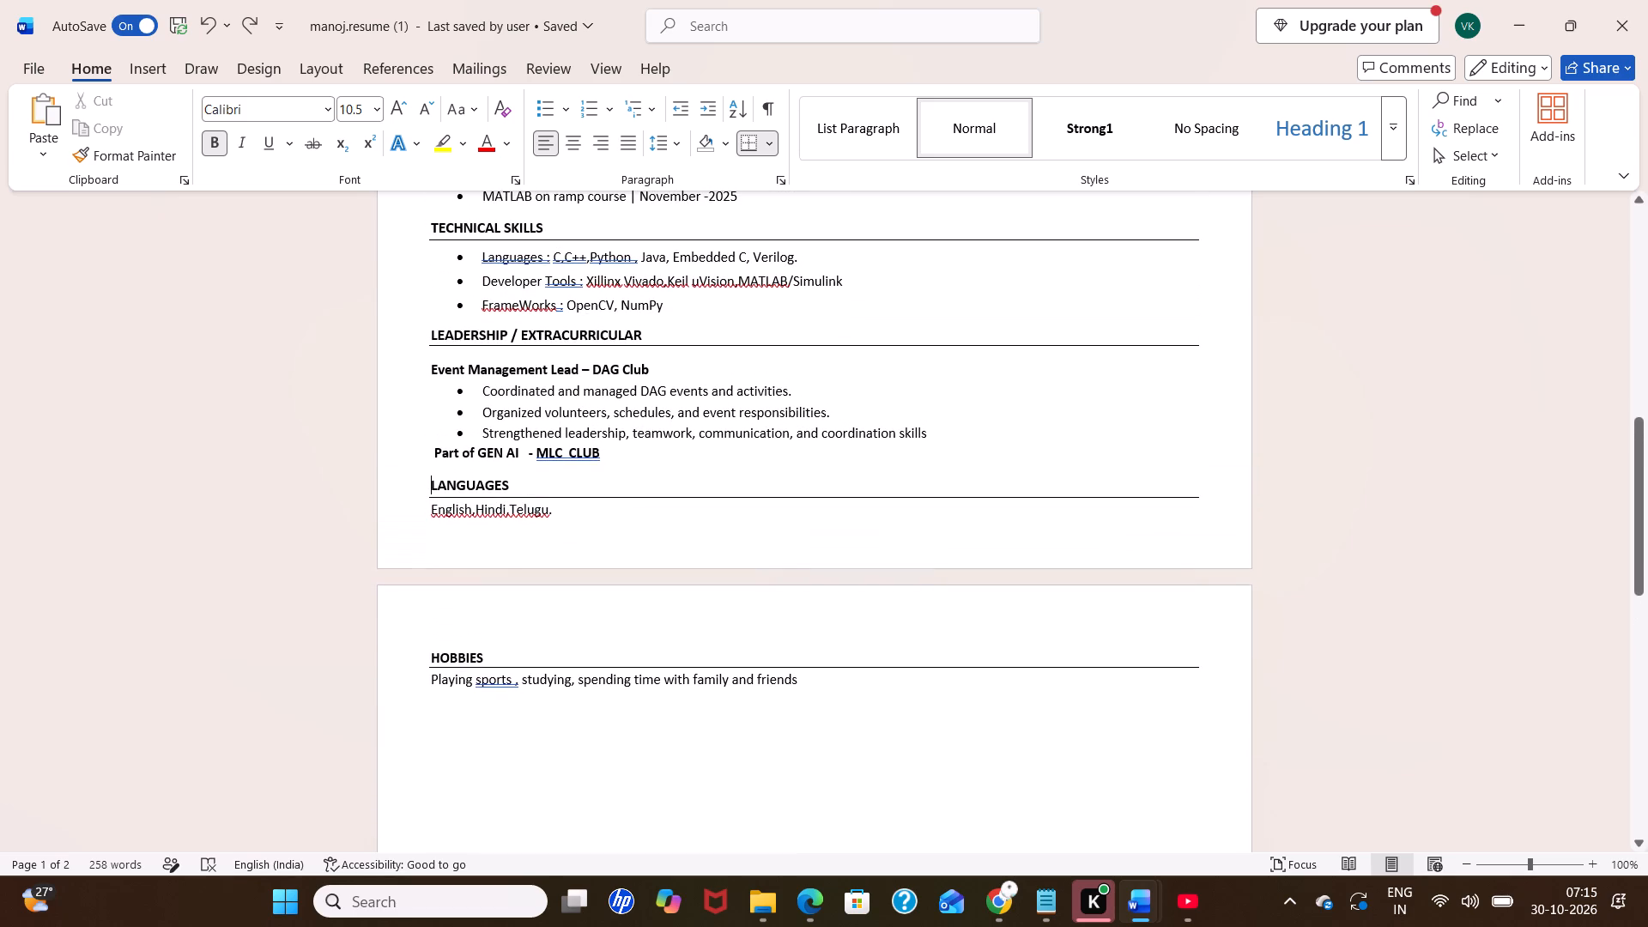
scroll(585, 547, up, 1)
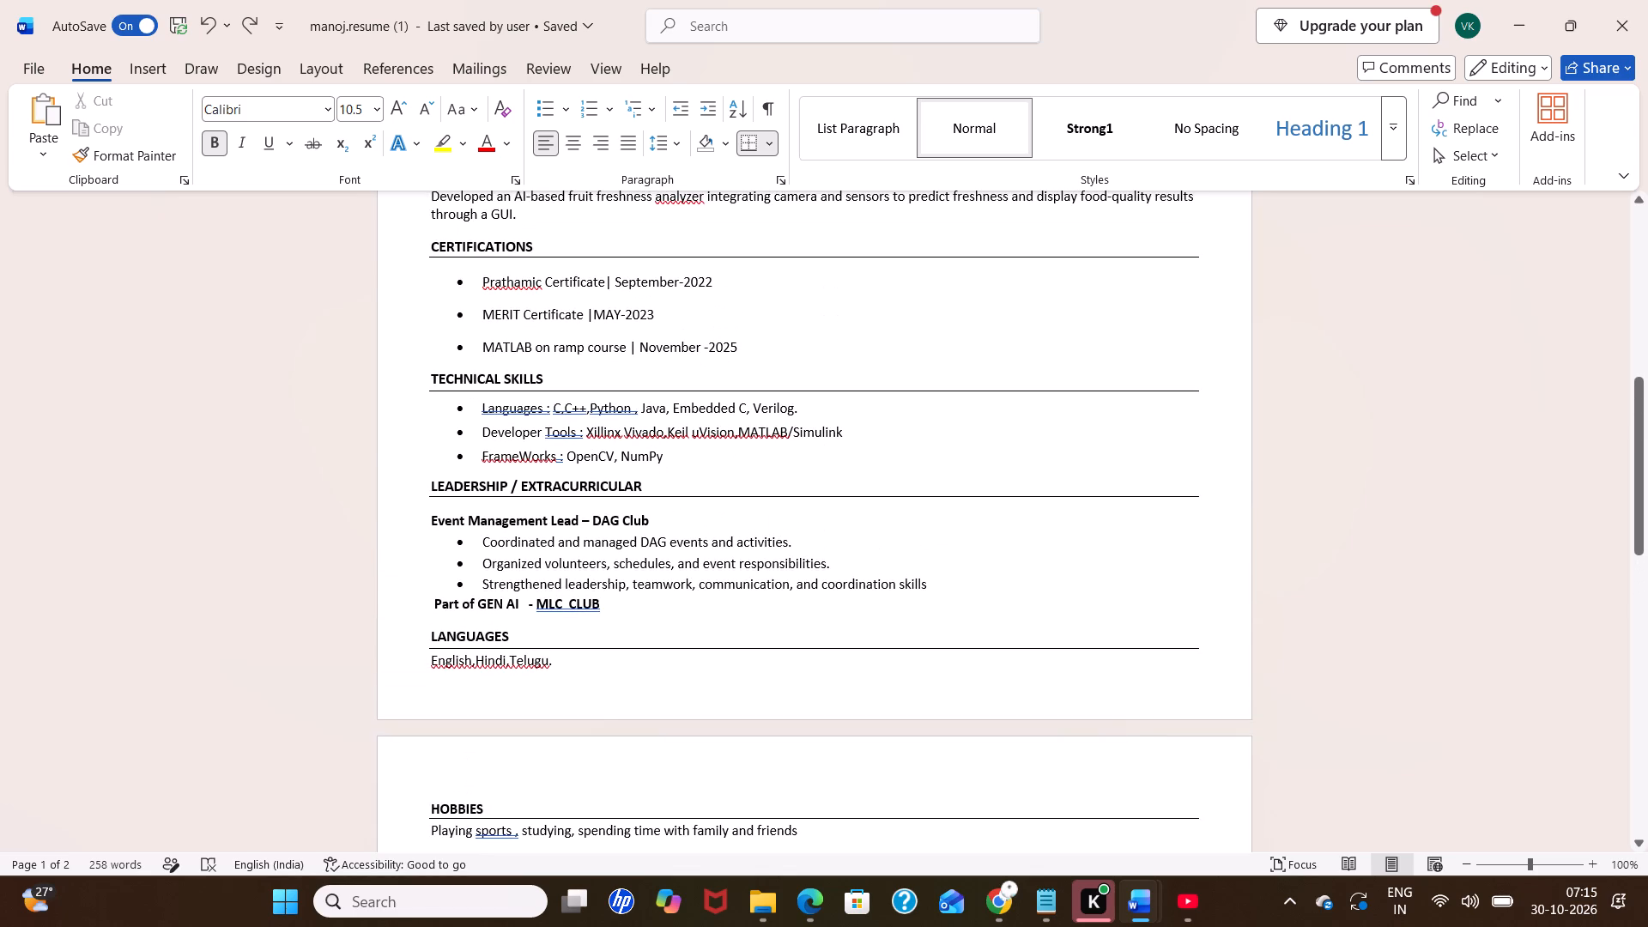
scroll(585, 547, up, 2)
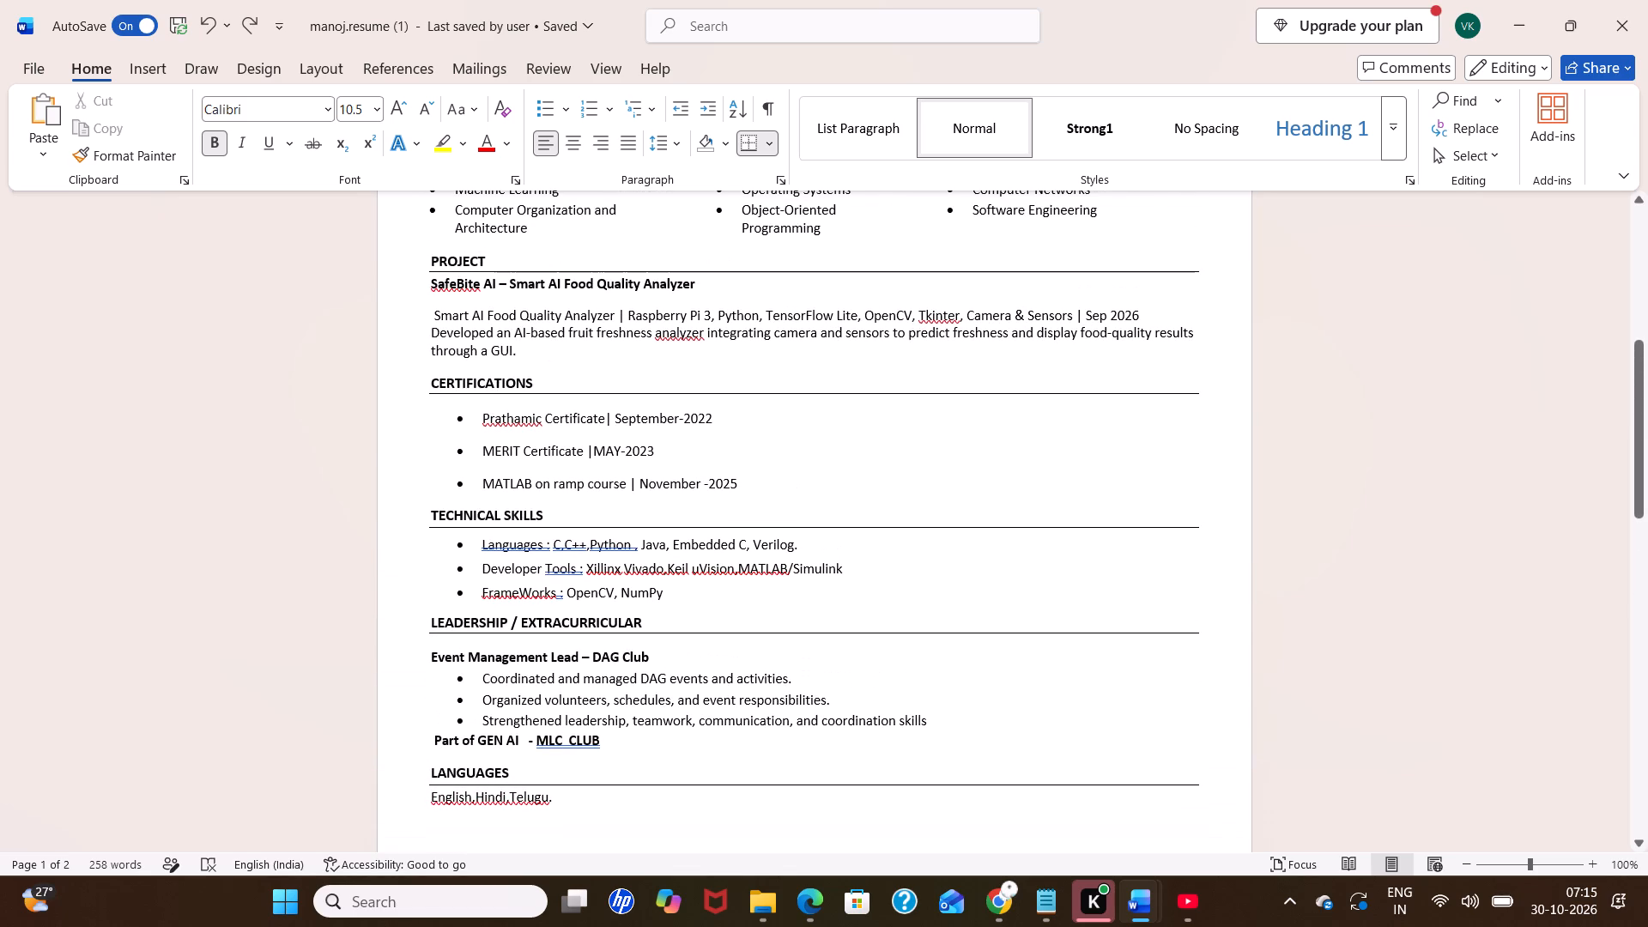
scroll(585, 547, up, 2)
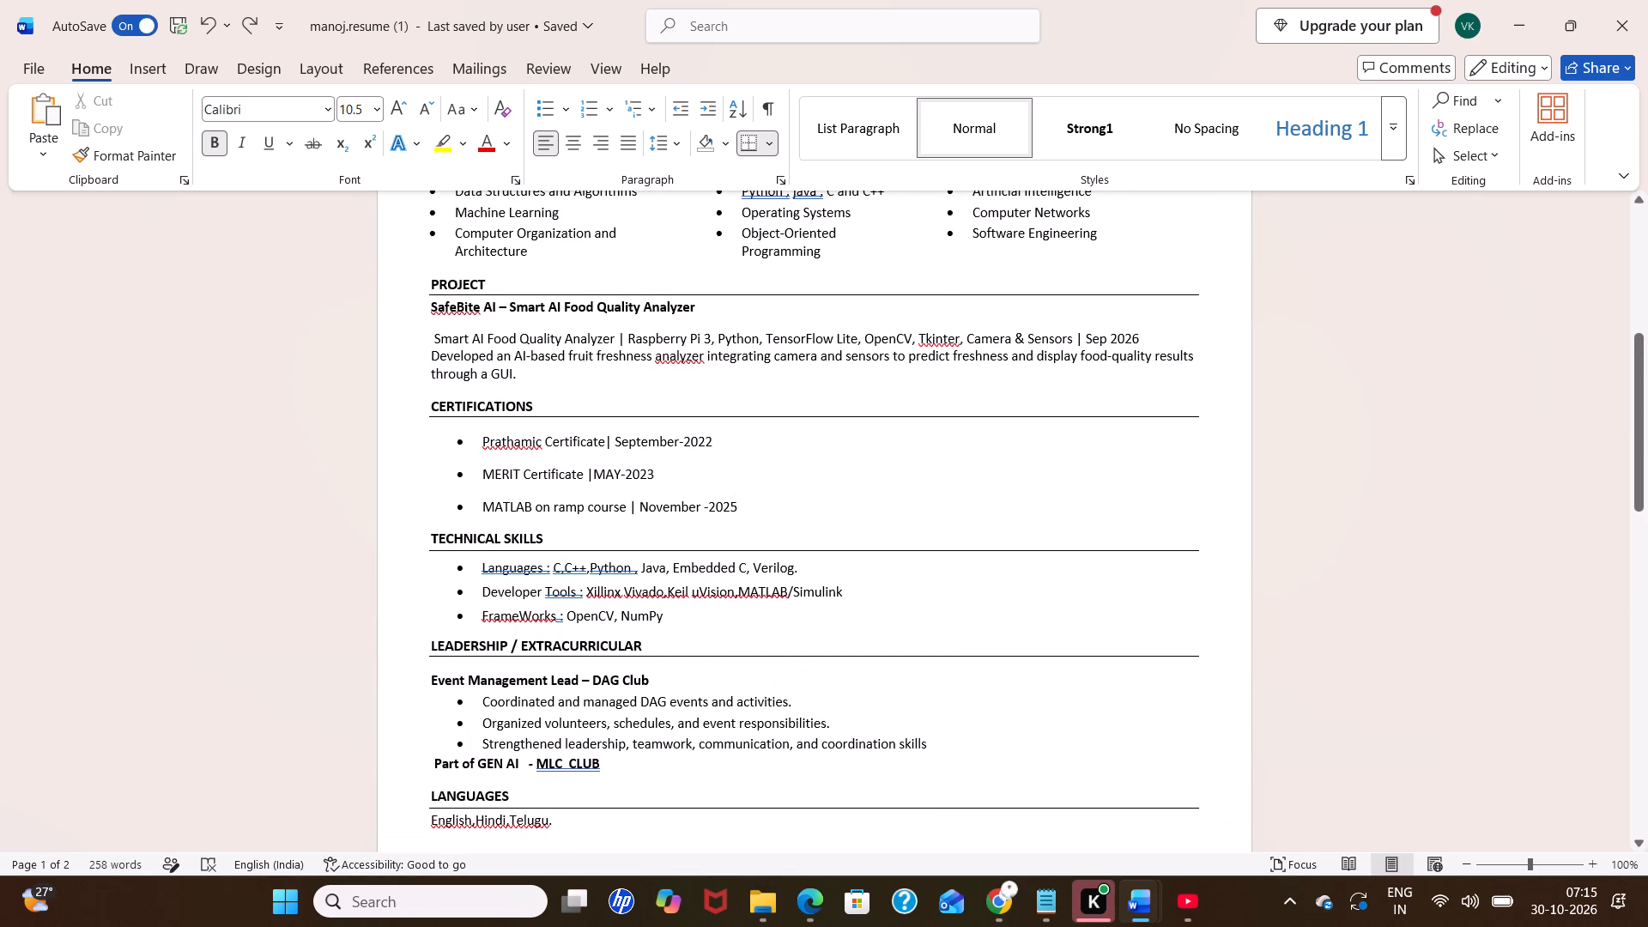
scroll(585, 547, up, 1)
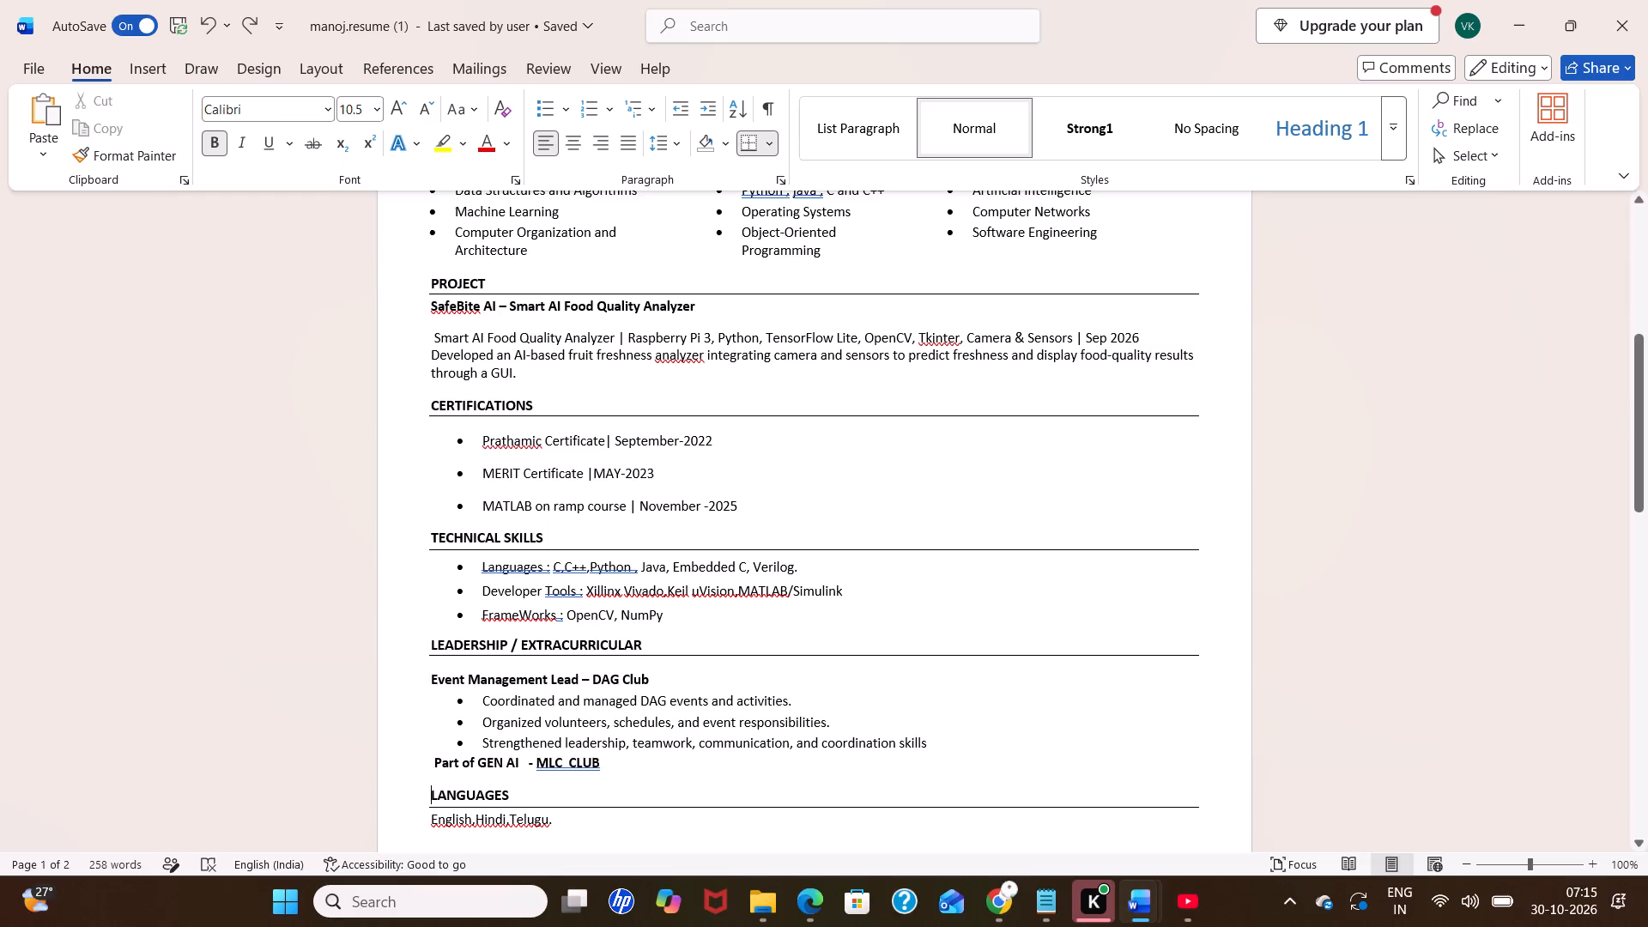
Review the whole first page of the resume, from the name header down to the LANGUAGES section and the page break.
scroll(673, 582, up, 2)
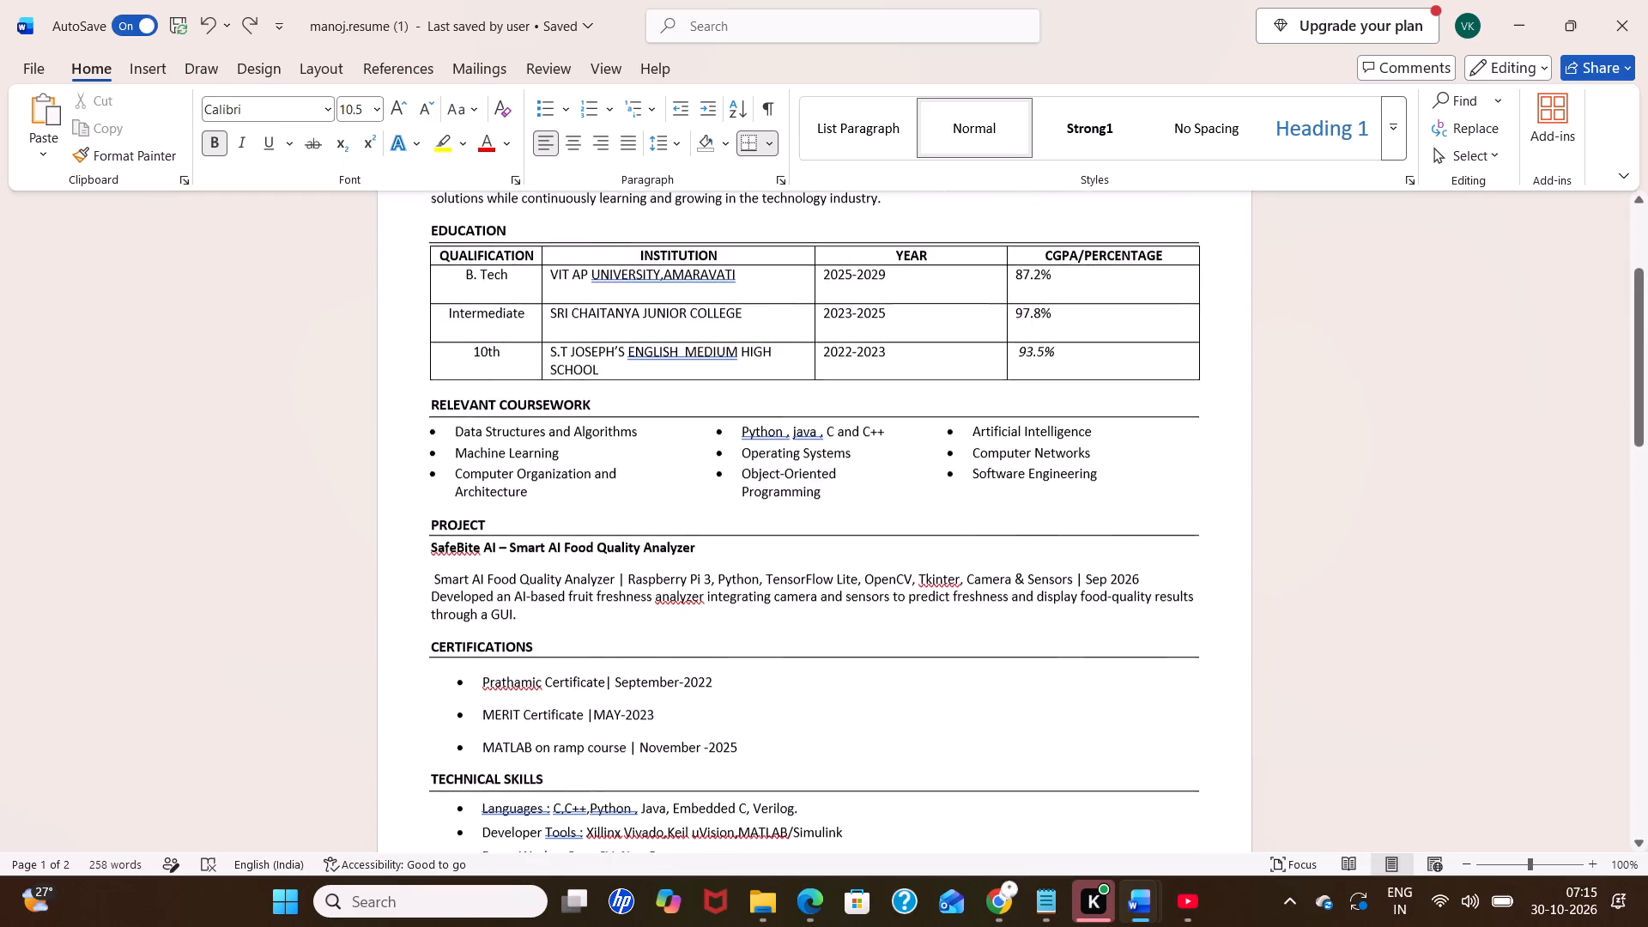
scroll(673, 582, up, 2)
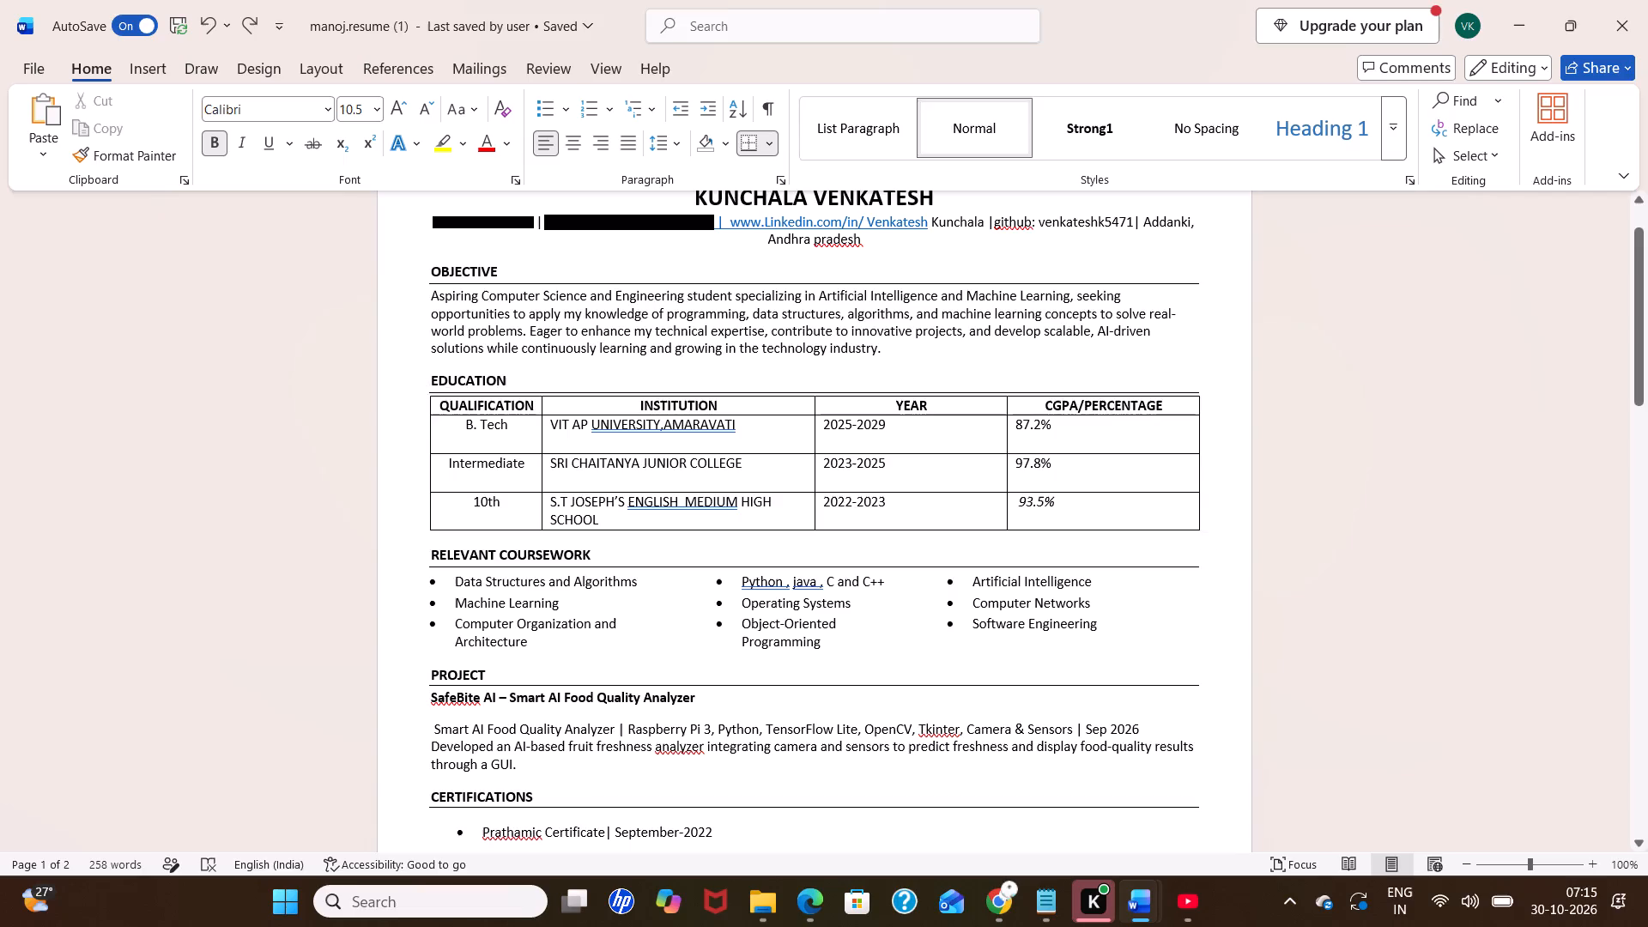
scroll(694, 431, up, 1)
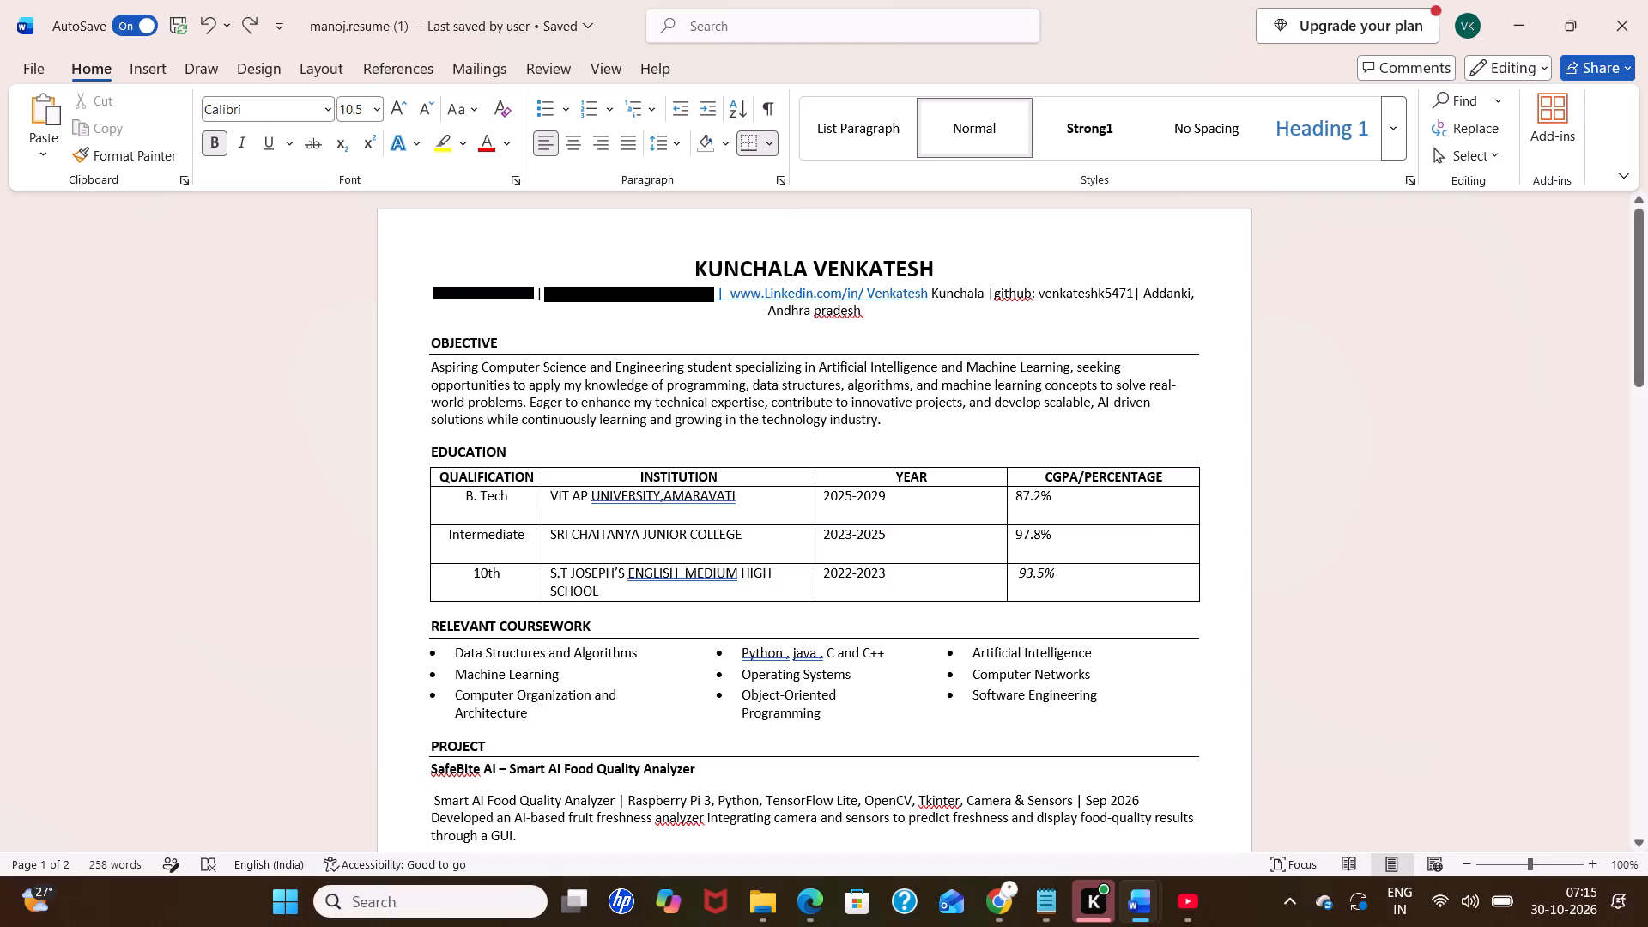
scroll(694, 431, down, 3)
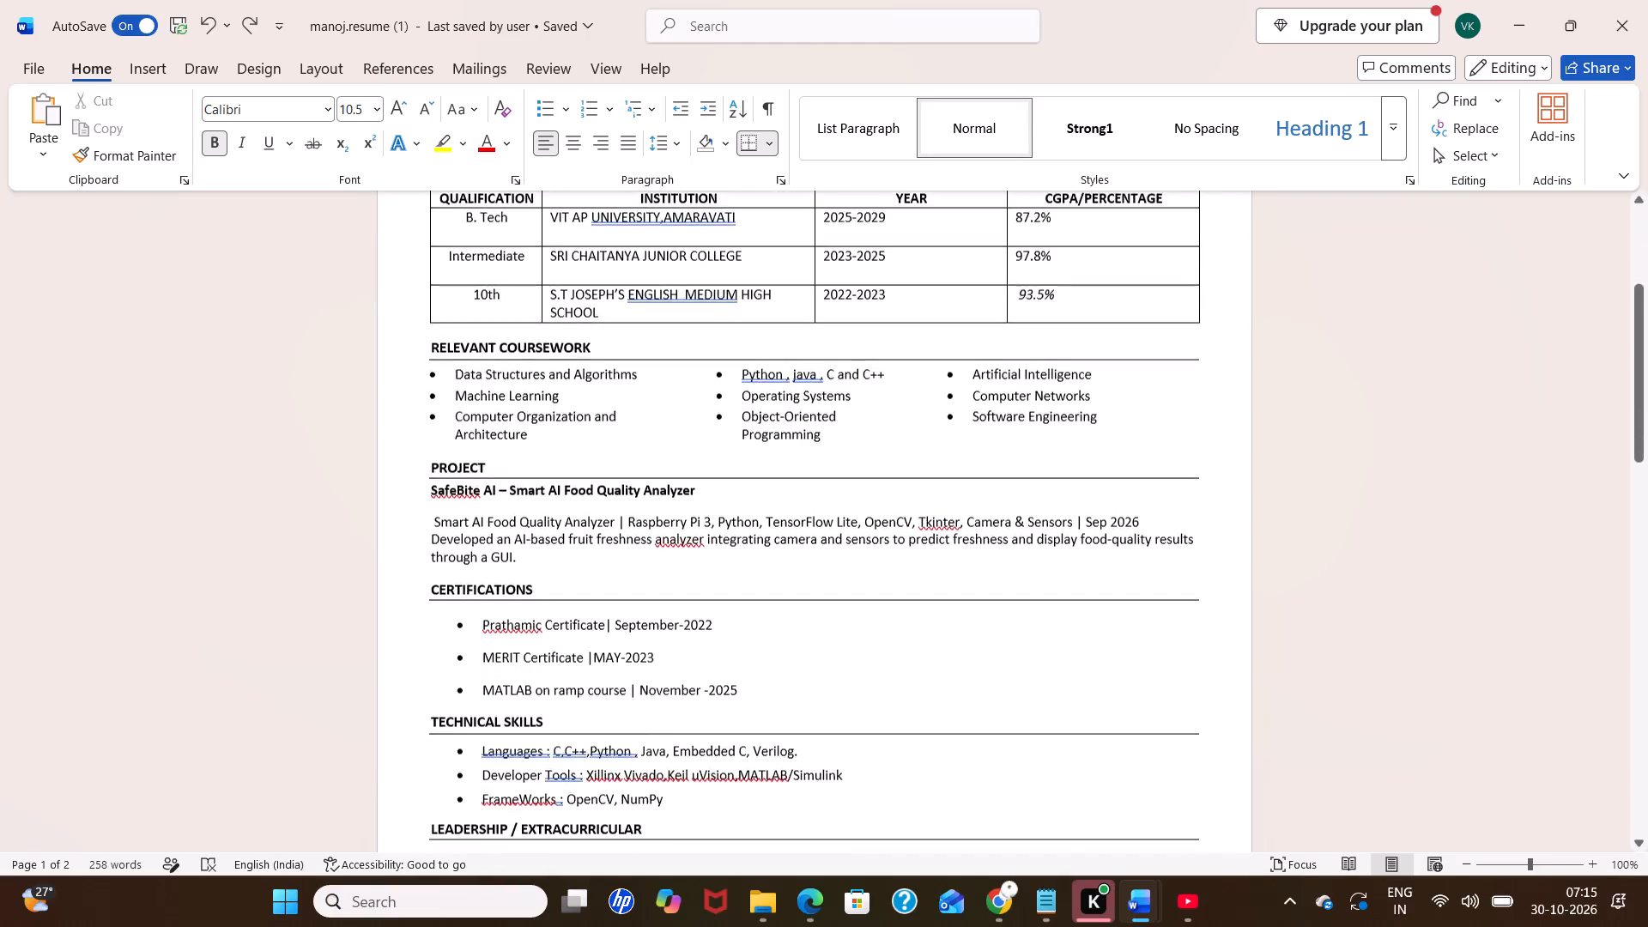
scroll(694, 431, down, 2)
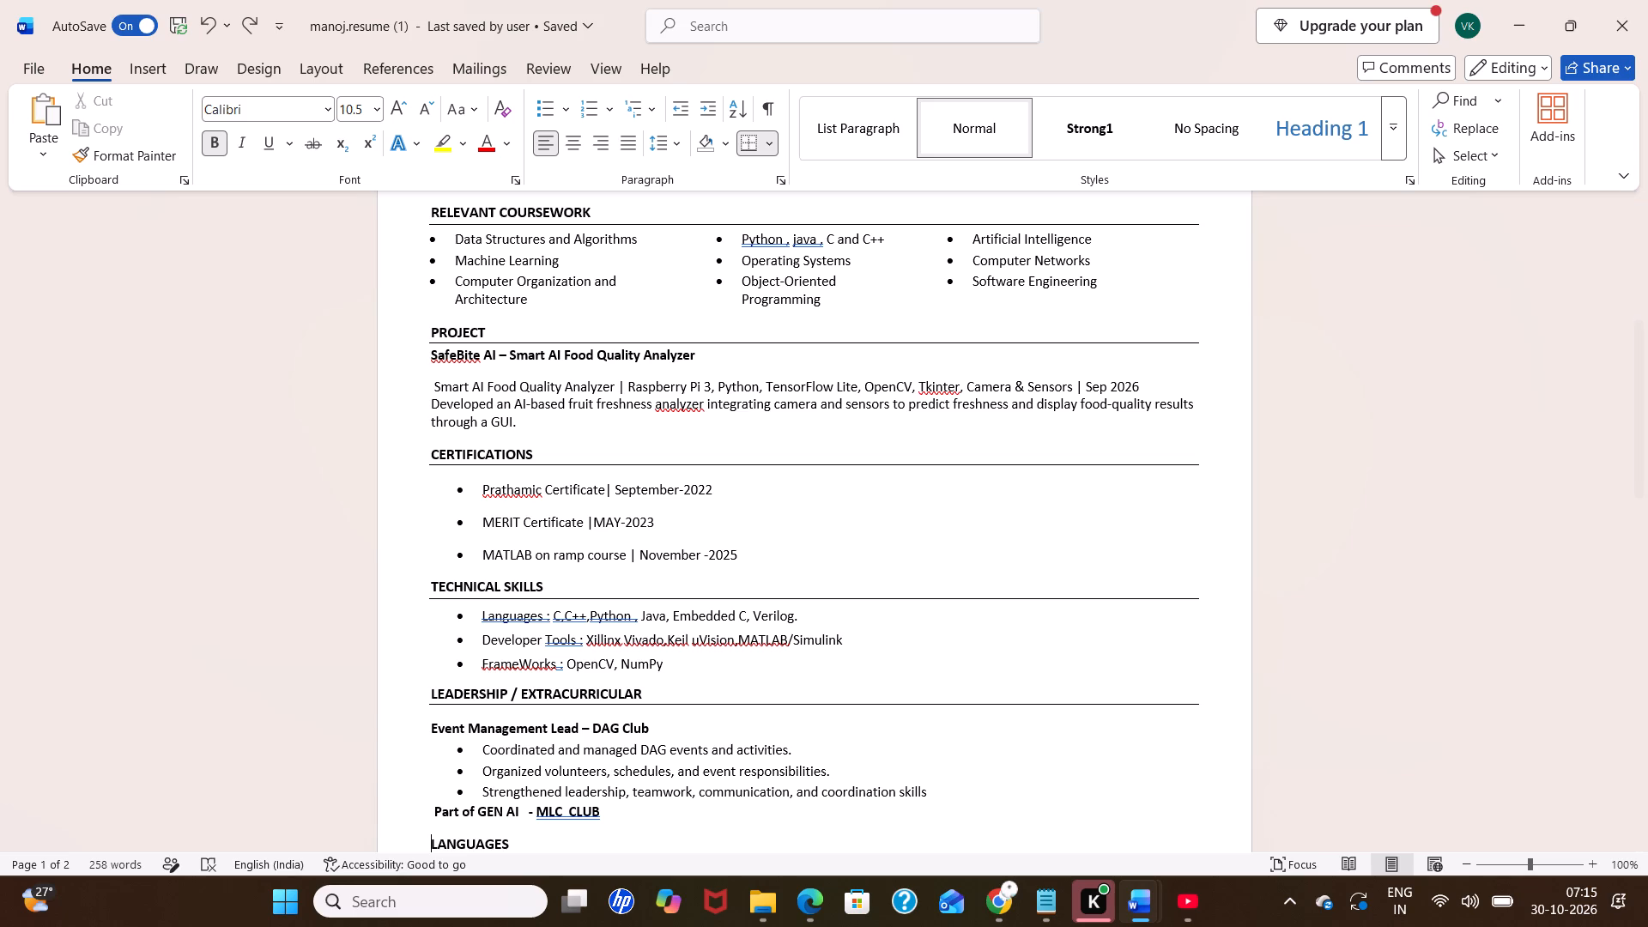
scroll(694, 431, down, 1)
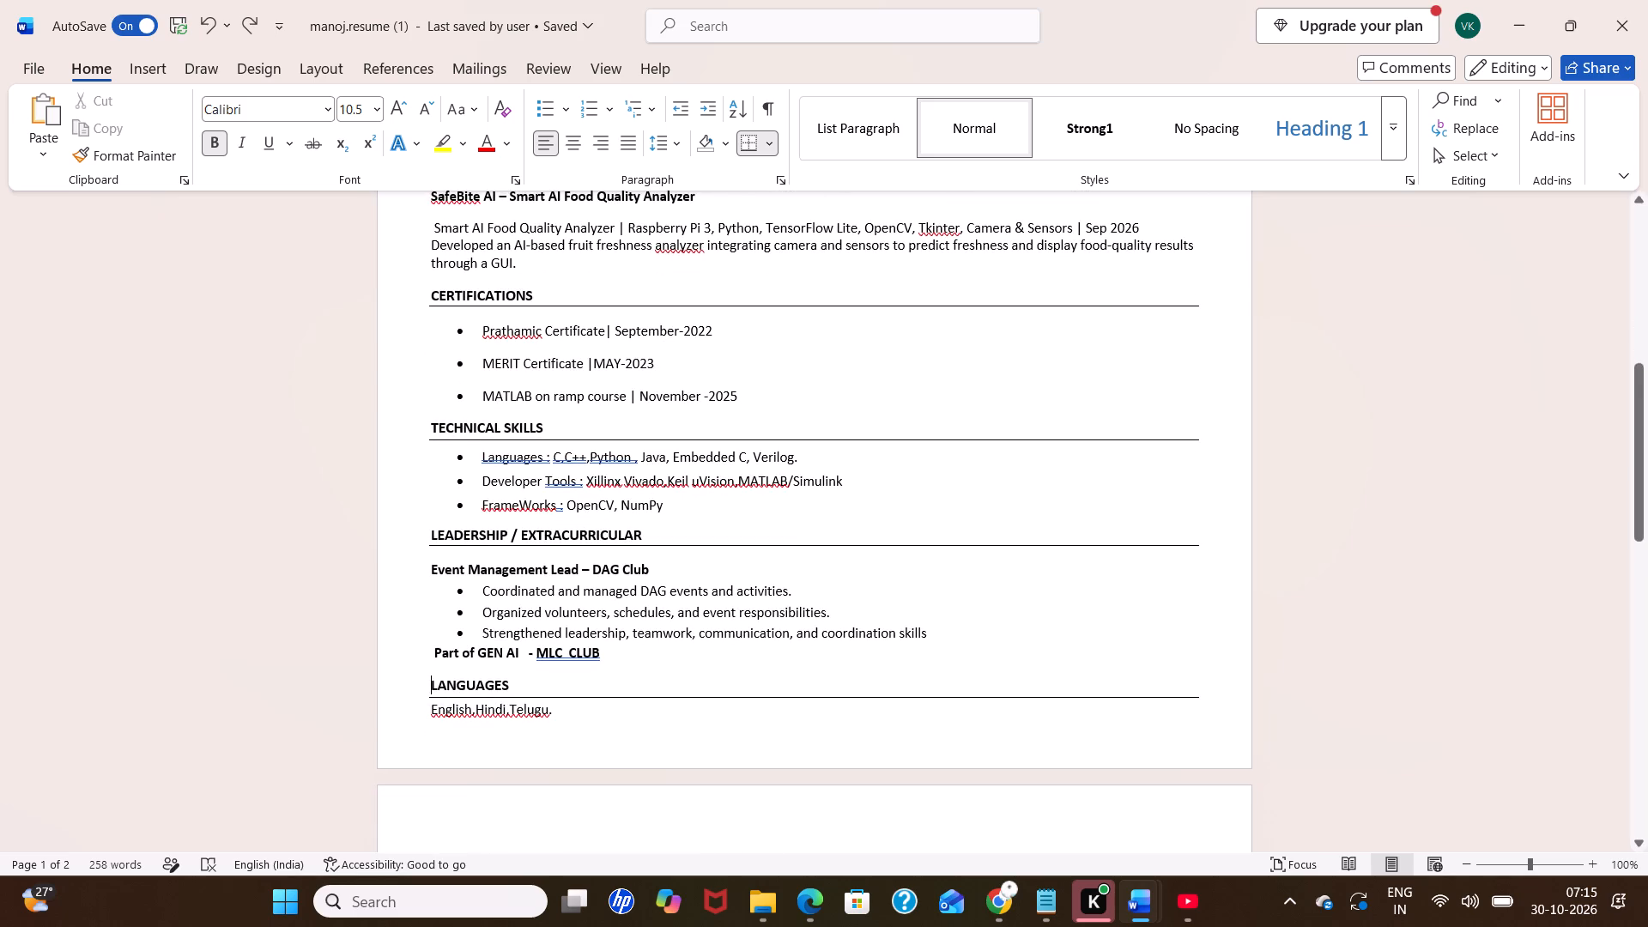
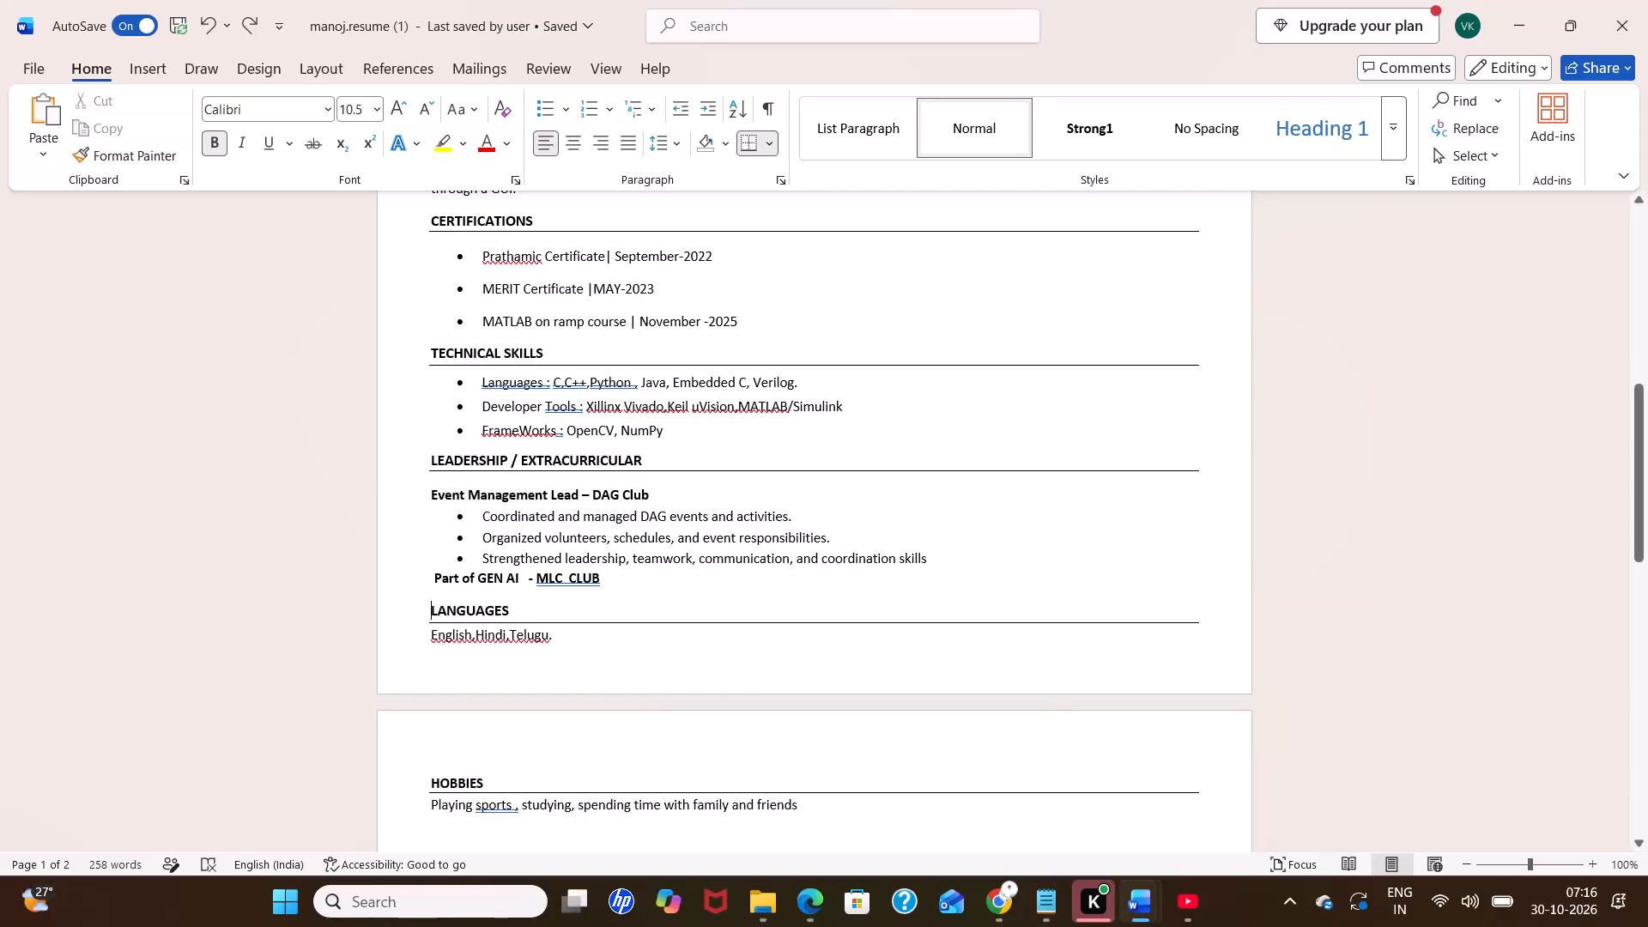
scroll(604, 531, up, 5)
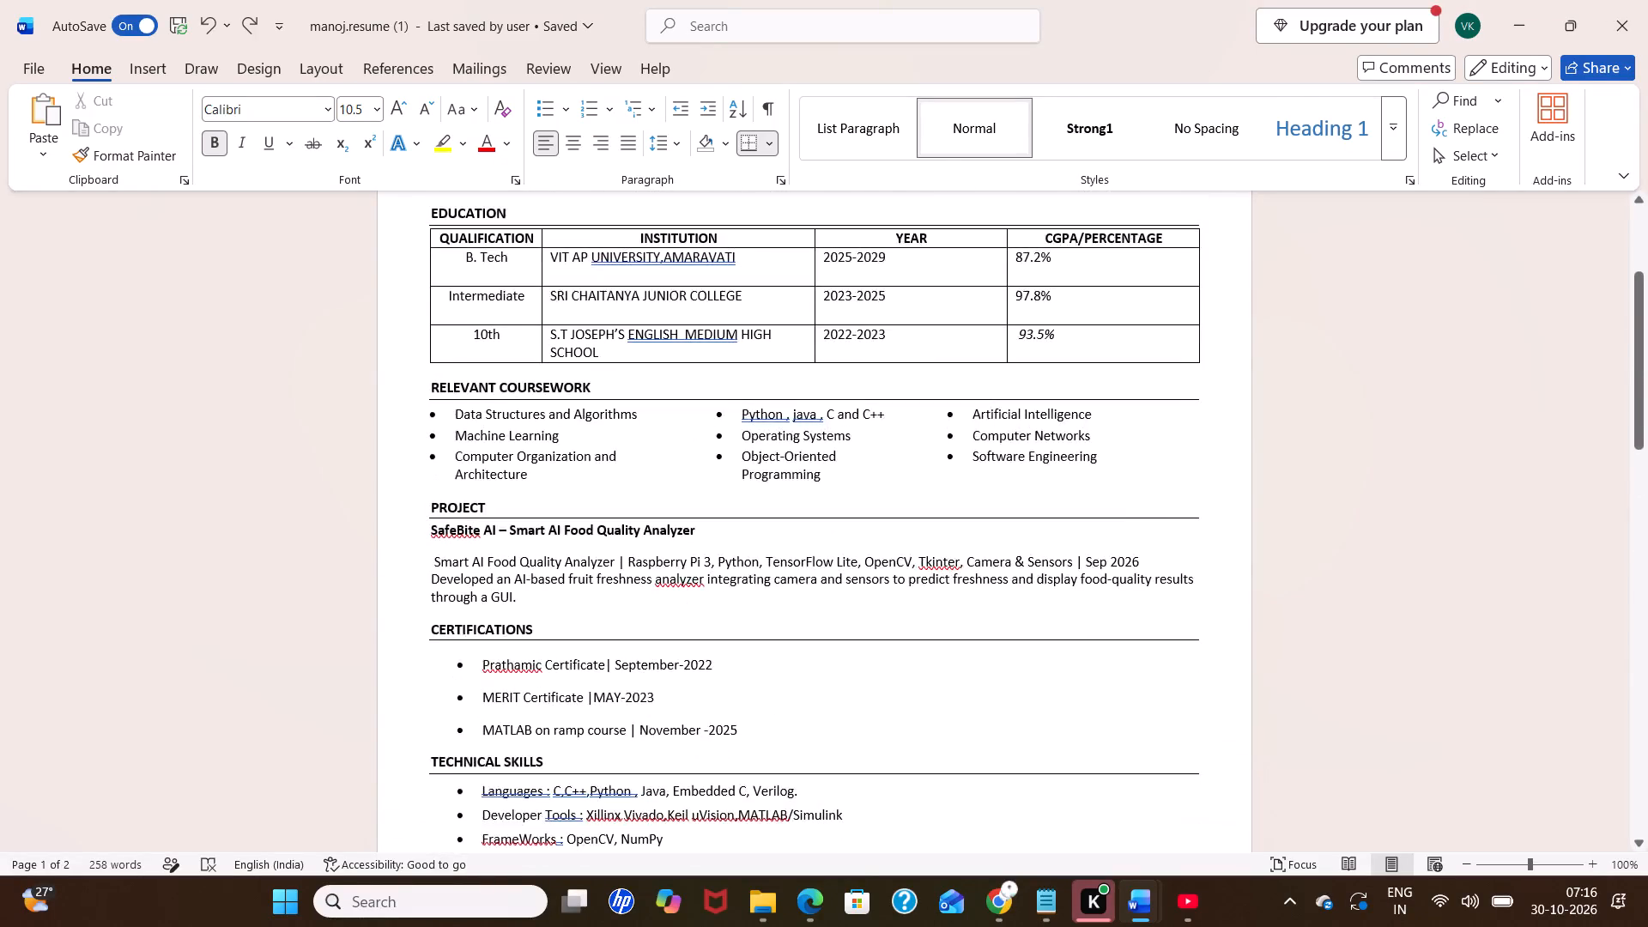
scroll(604, 531, up, 6)
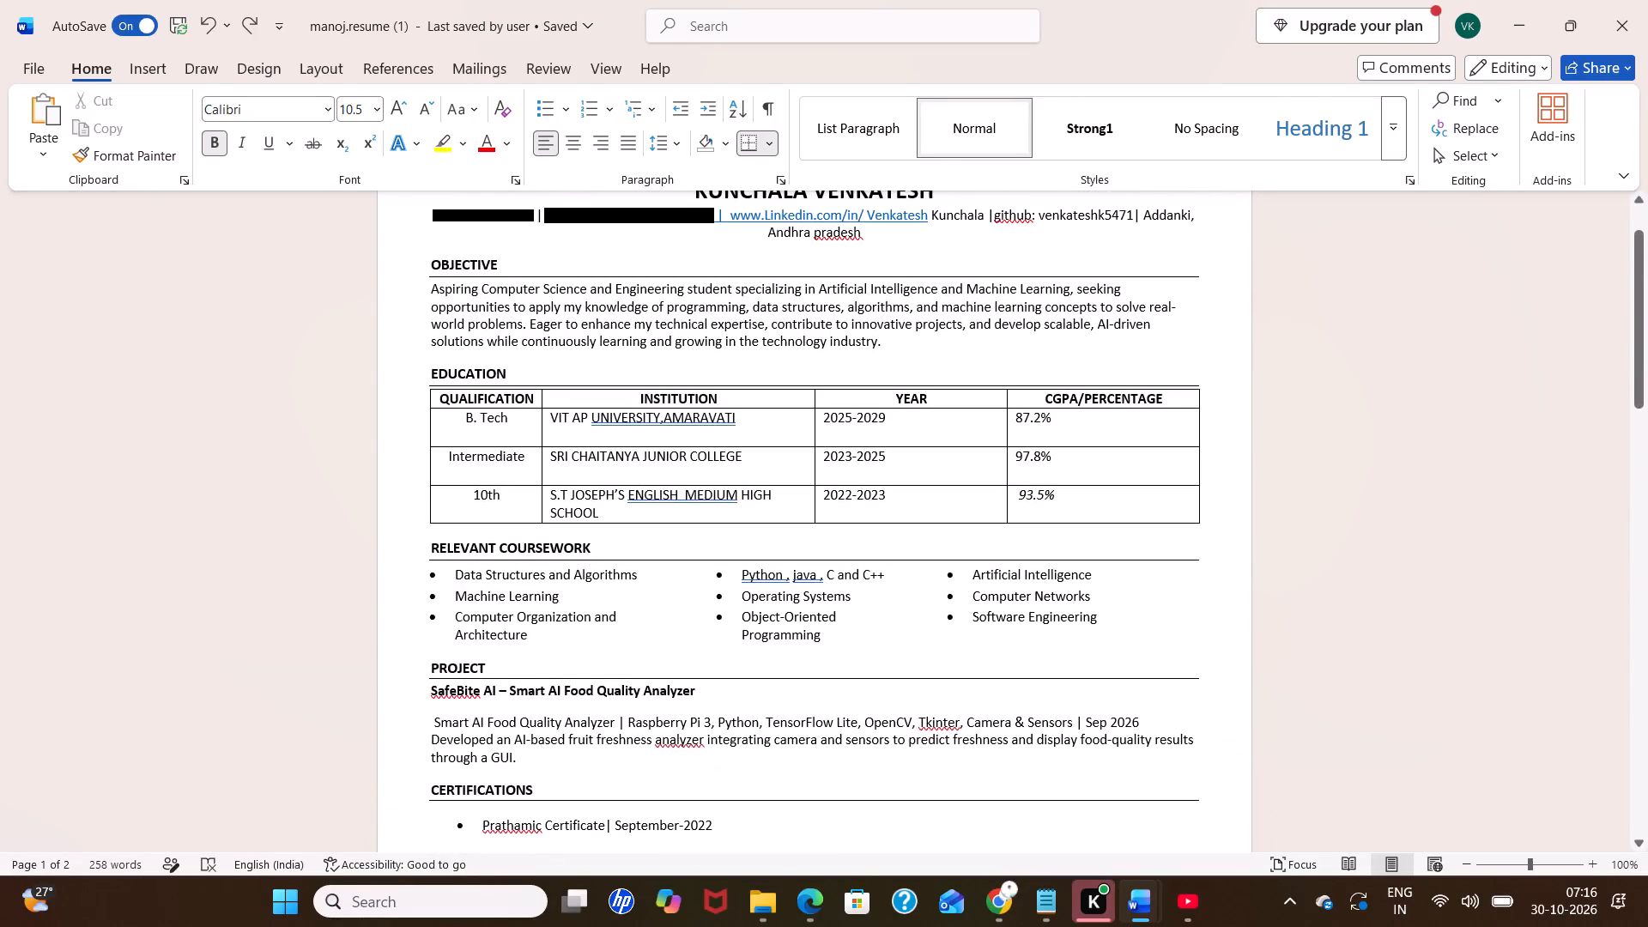
drag(425, 285, 881, 343)
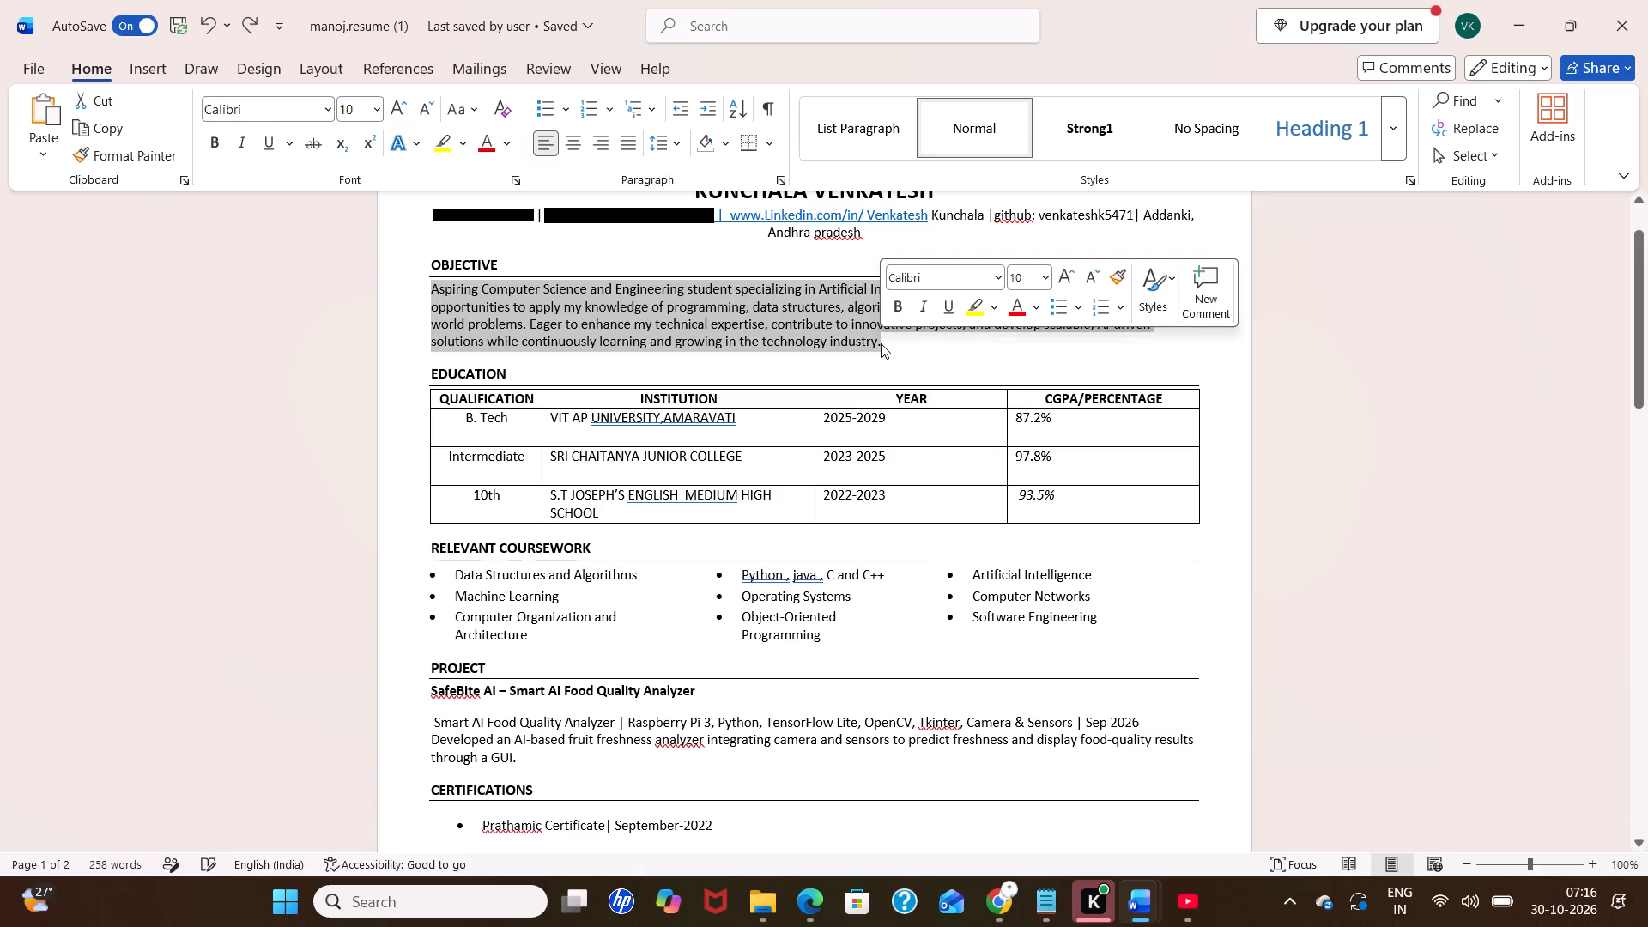
key(ctrl+c)
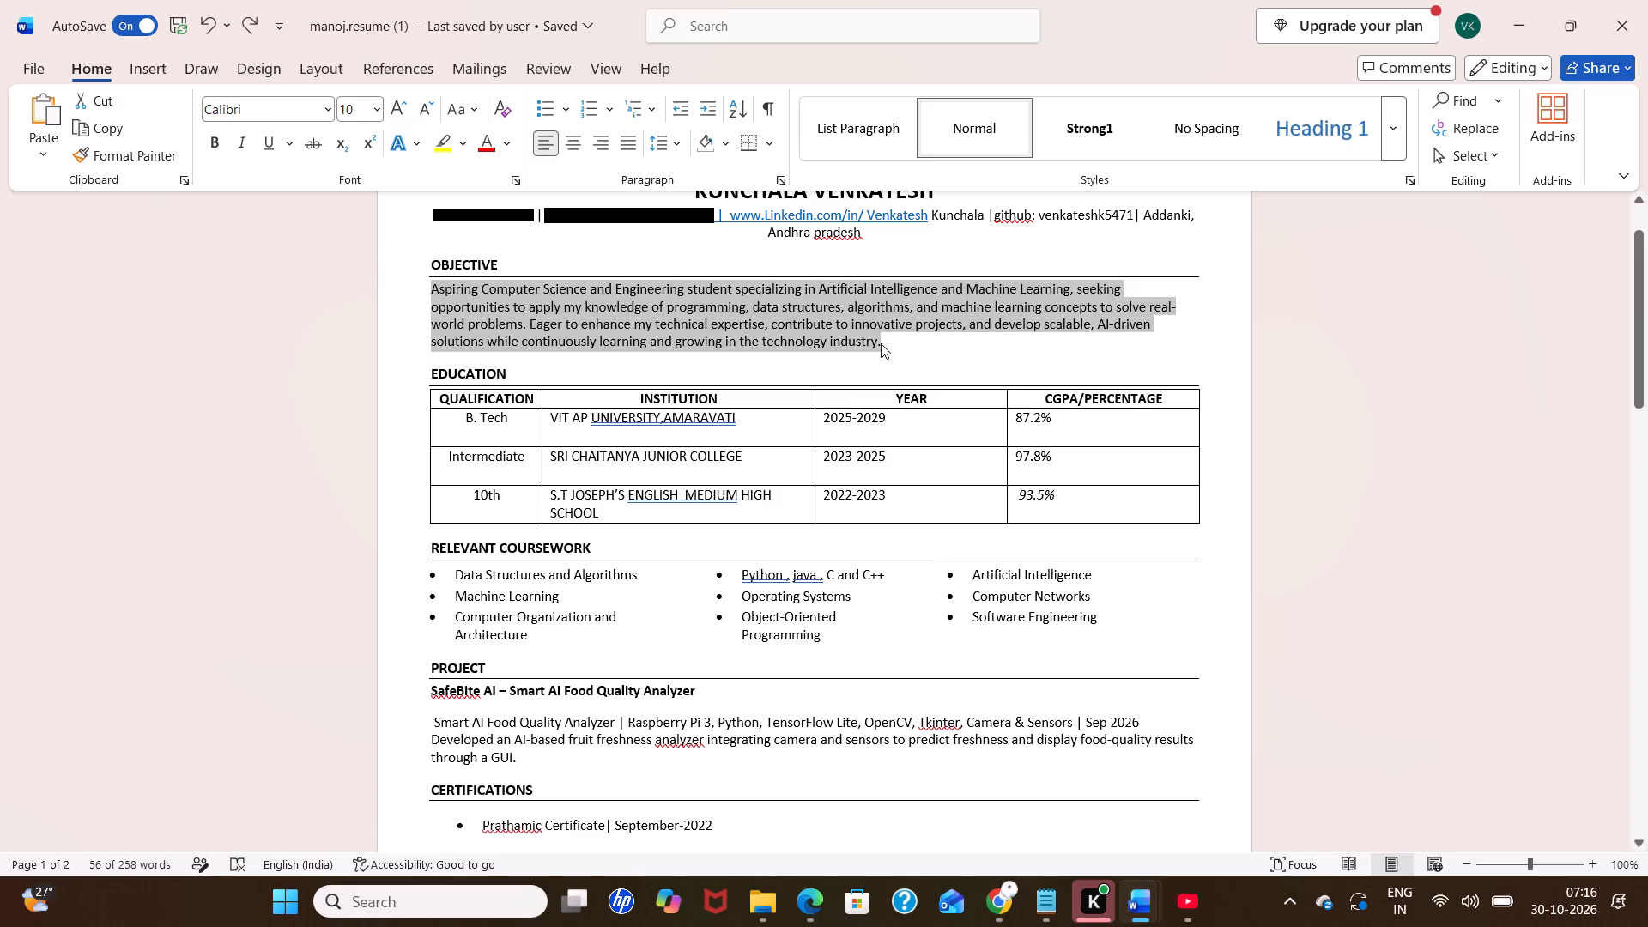
key(ctrl+c)
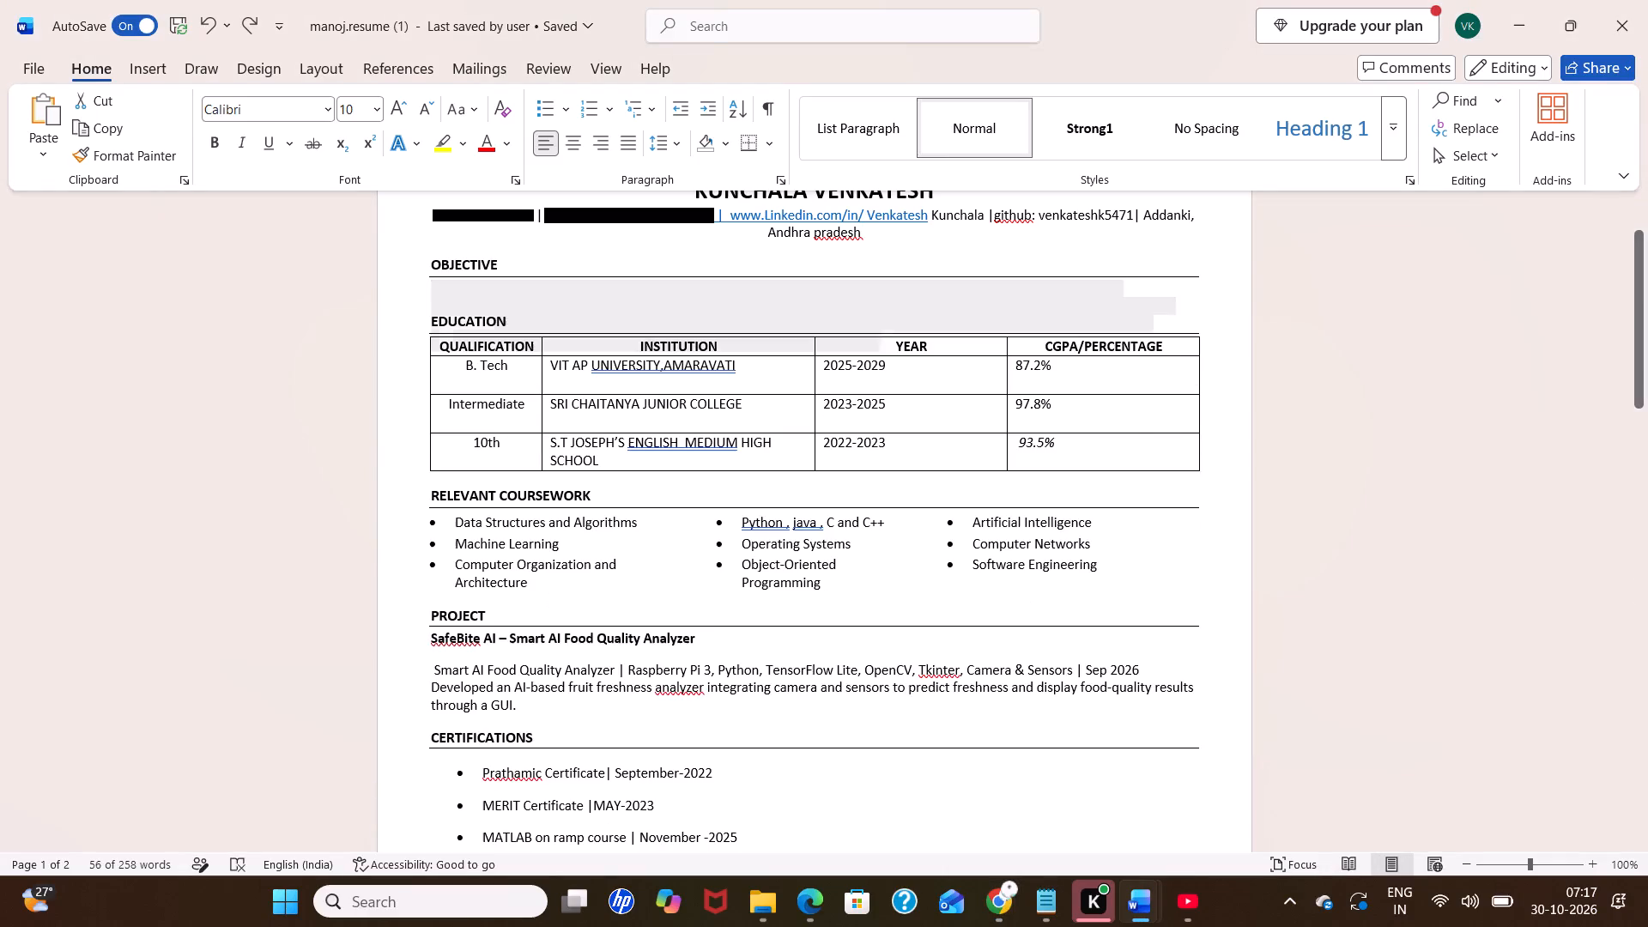
key(ctrl+v)
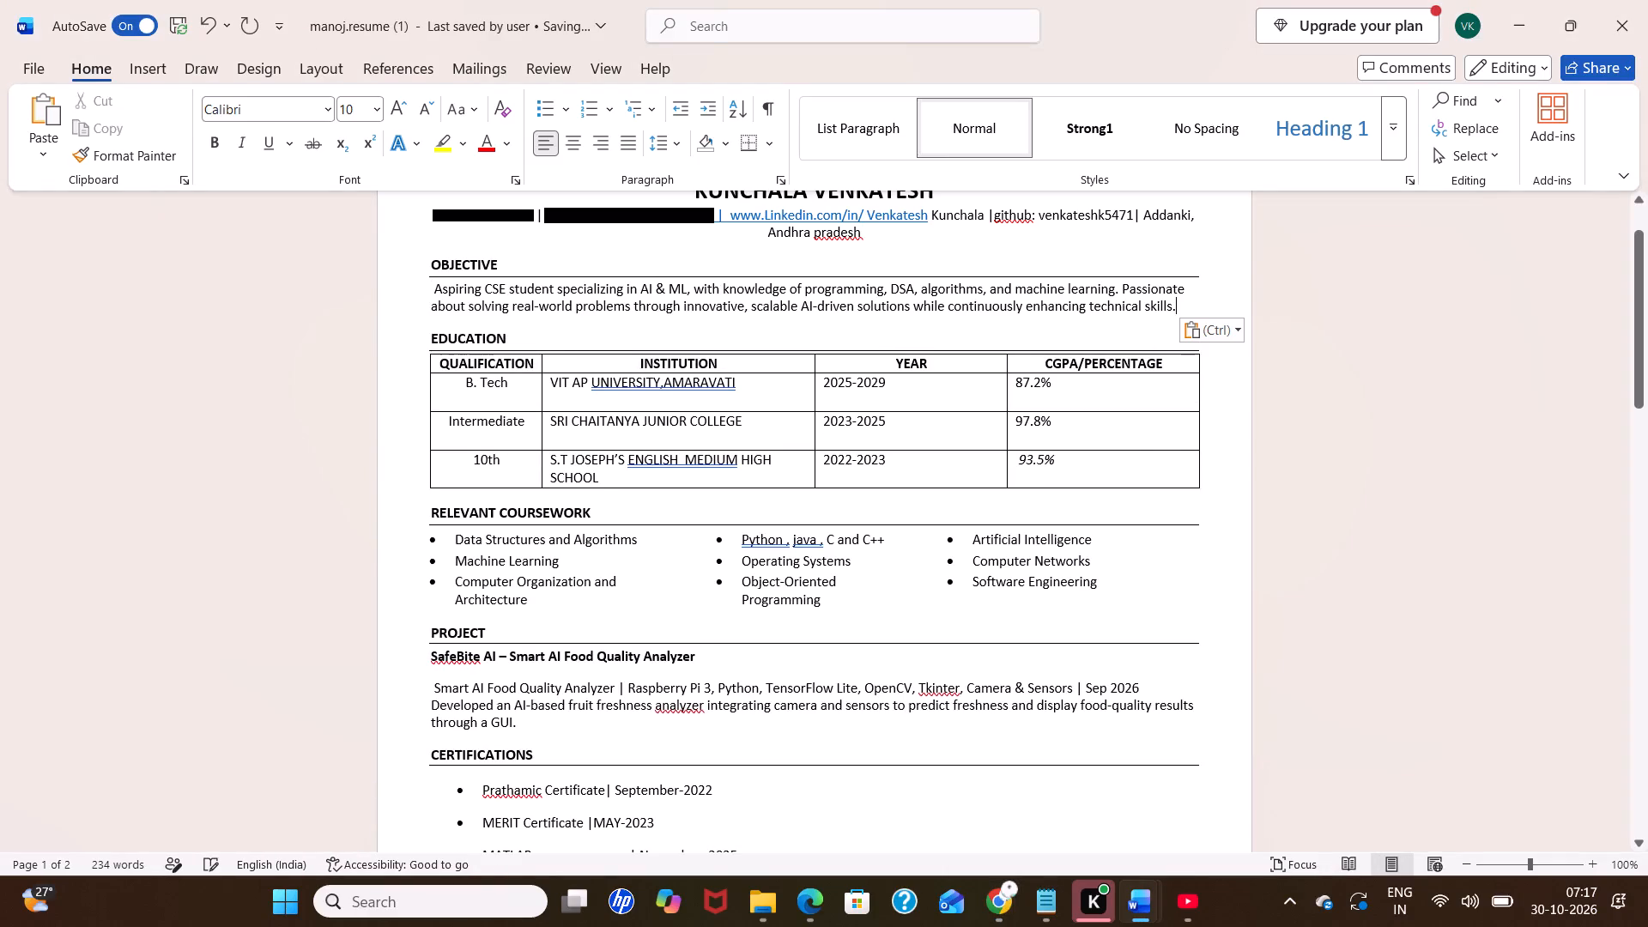
Delete the repeated phrase "Smart AI Food Quality Analyzer |" before "Raspberry Pi 3" in the PROJECT description, keeping the bold project title intact.
scroll(875, 369, down, 3)
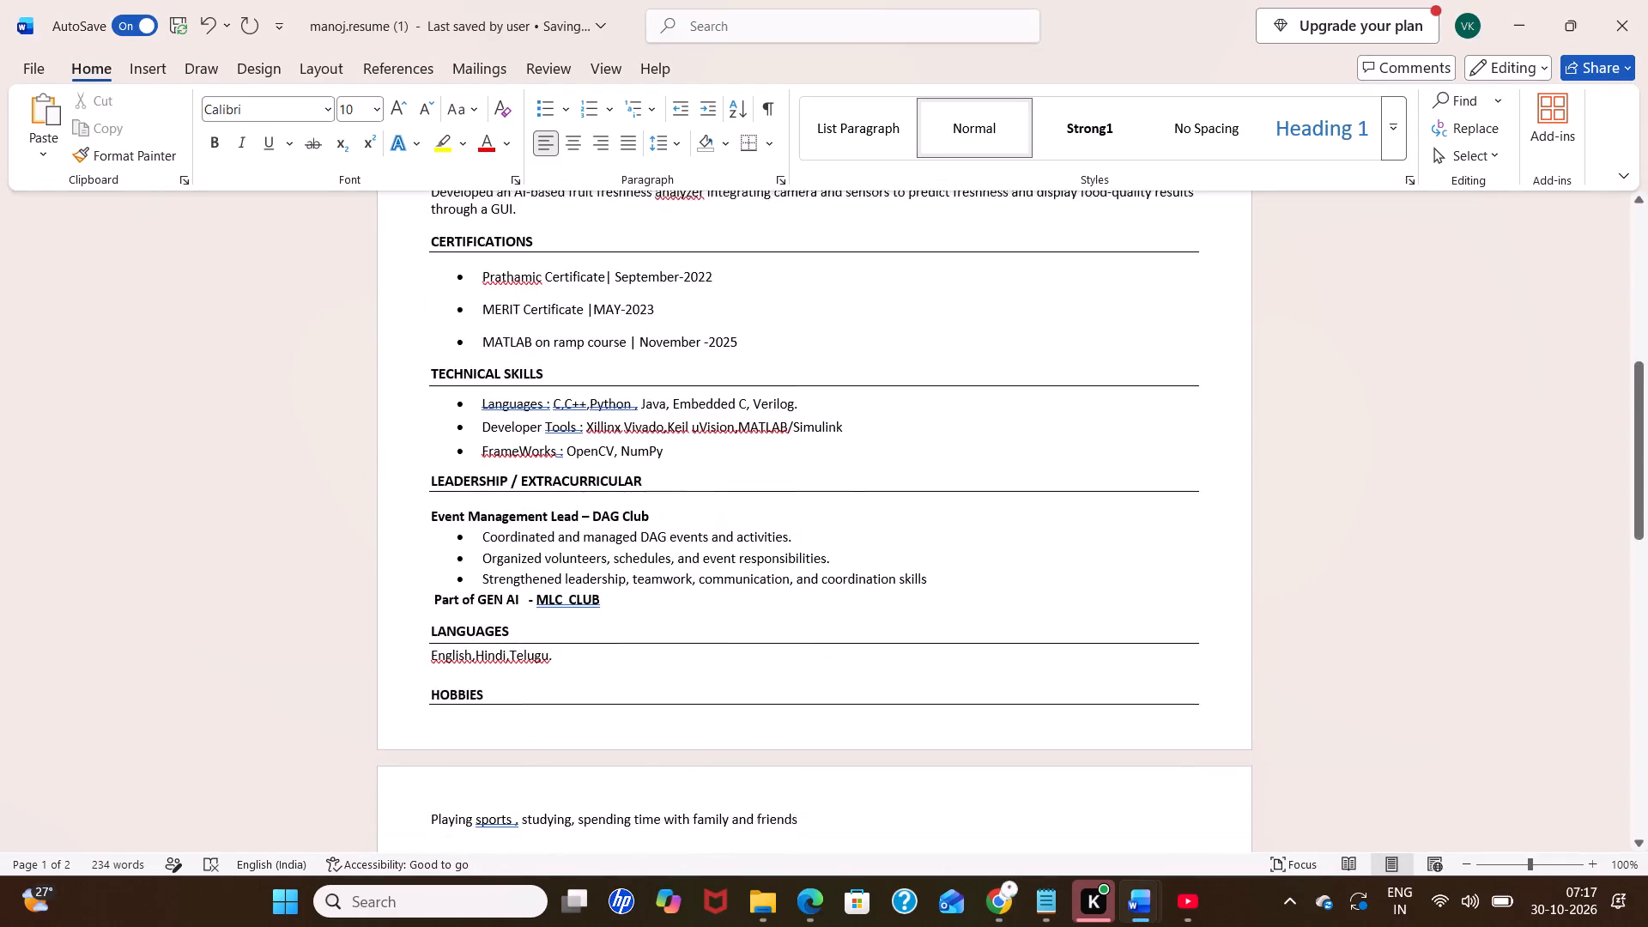
scroll(875, 369, down, 2)
scroll(875, 369, up, 1)
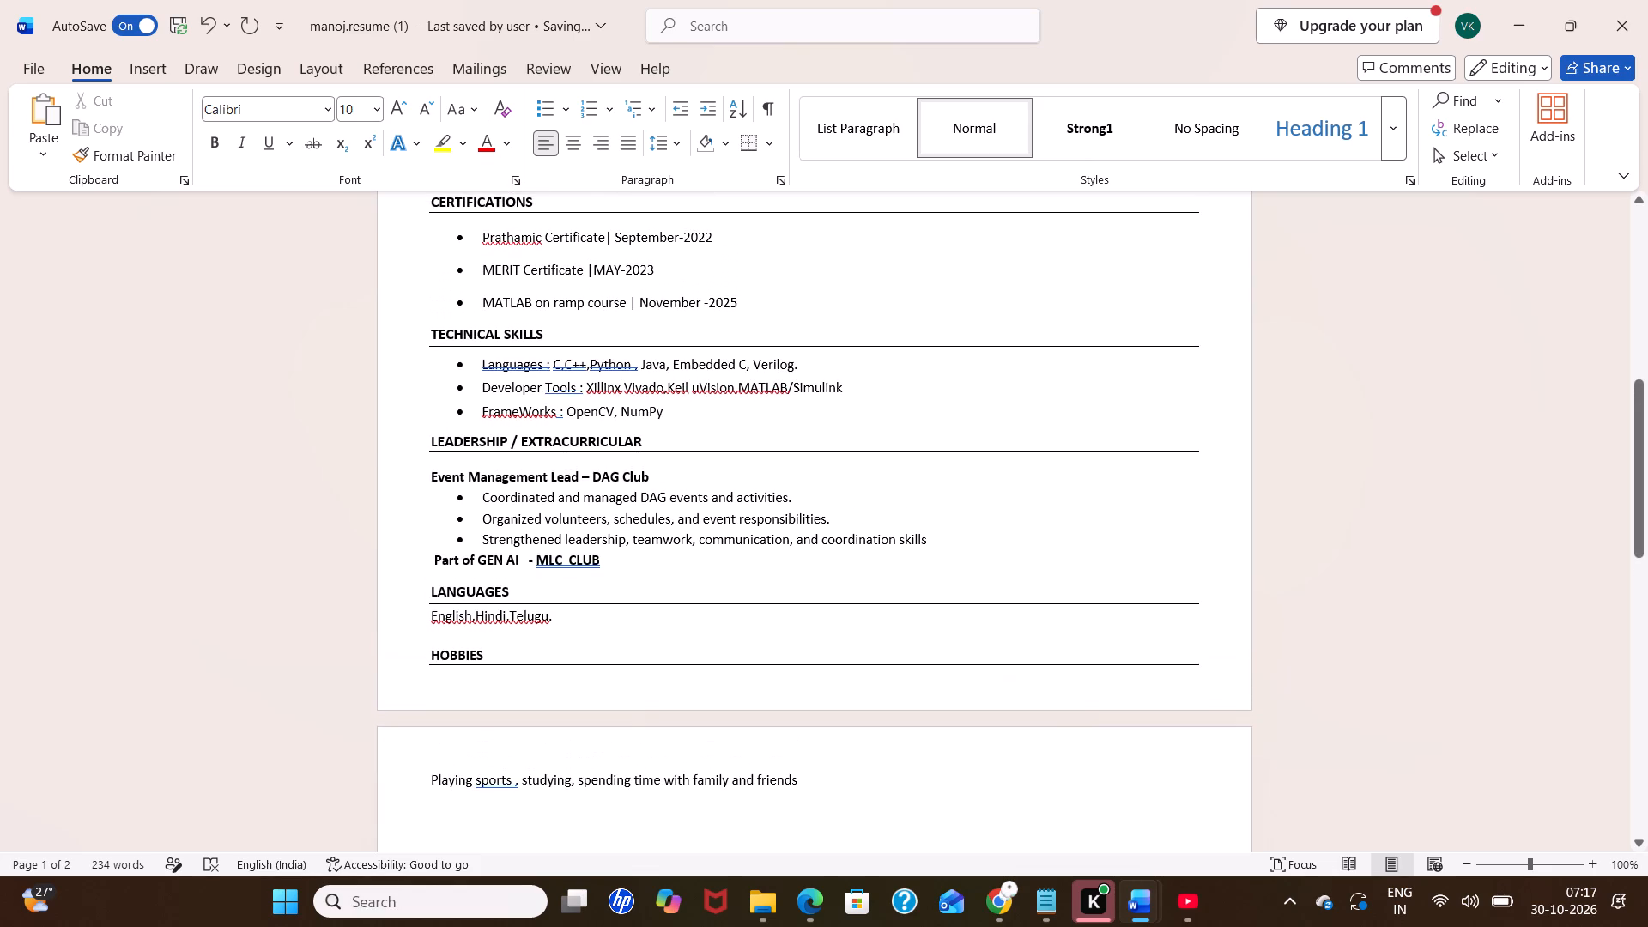
scroll(875, 369, up, 3)
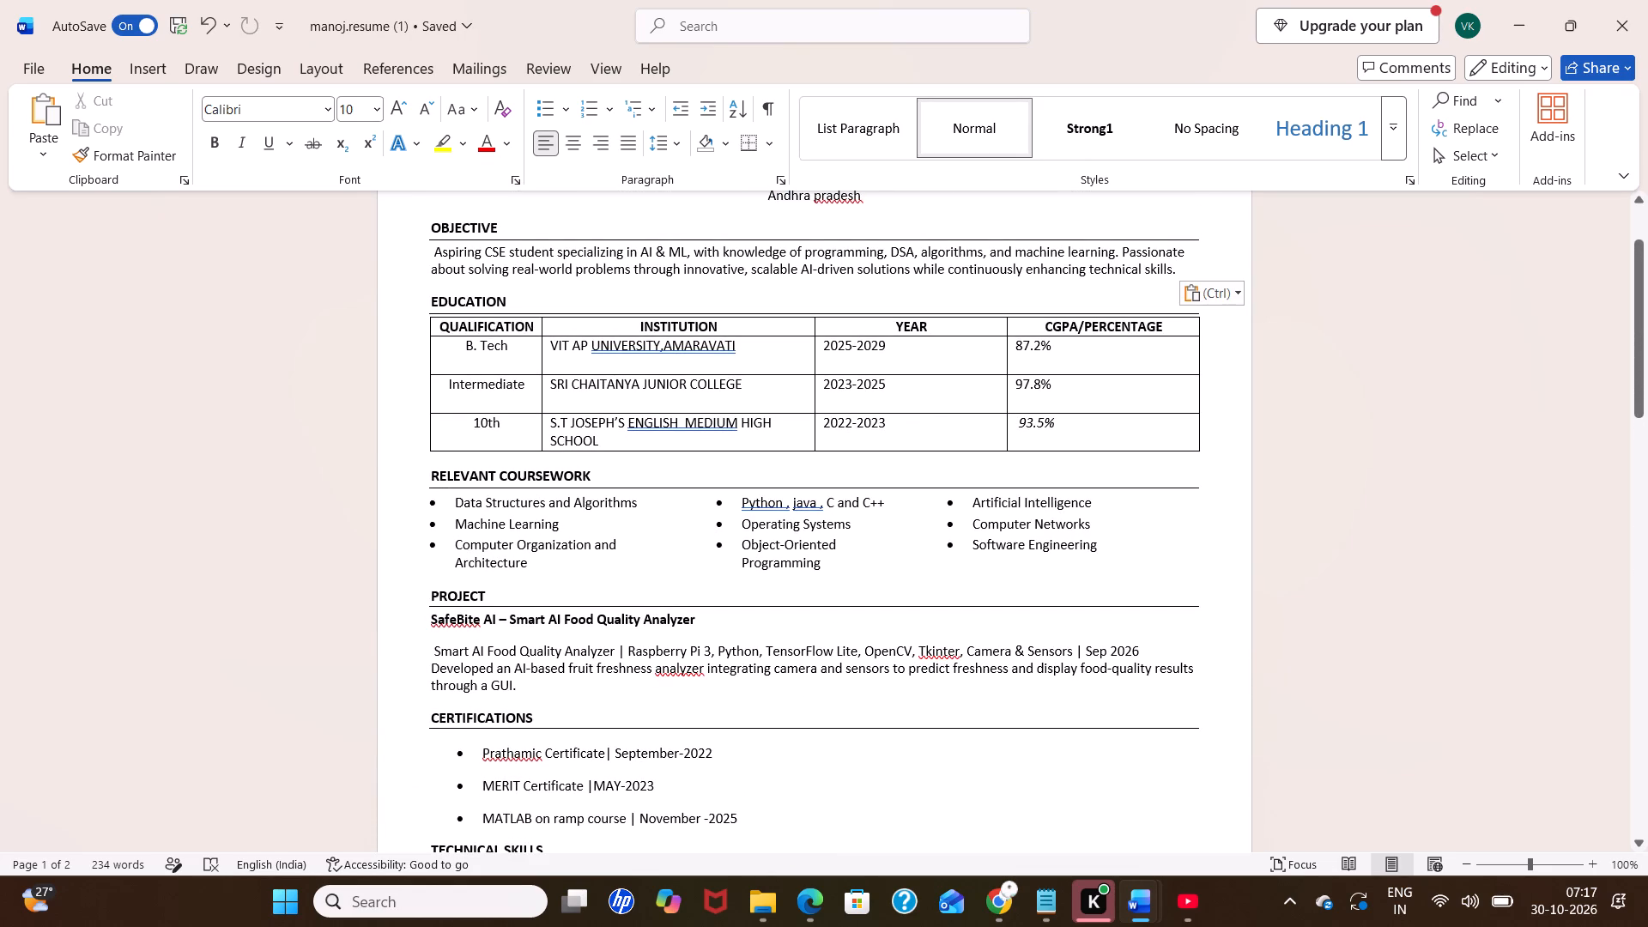
click(624, 645)
key(BackSpace)
key(BackSpace)
key(BackSpace)
key(BackSpace)
key(BackSpace)
key(BackSpace)
key(BackSpace)
key(BackSpace)
key(BackSpace)
key(BackSpace)
key(BackSpace)
key(BackSpace)
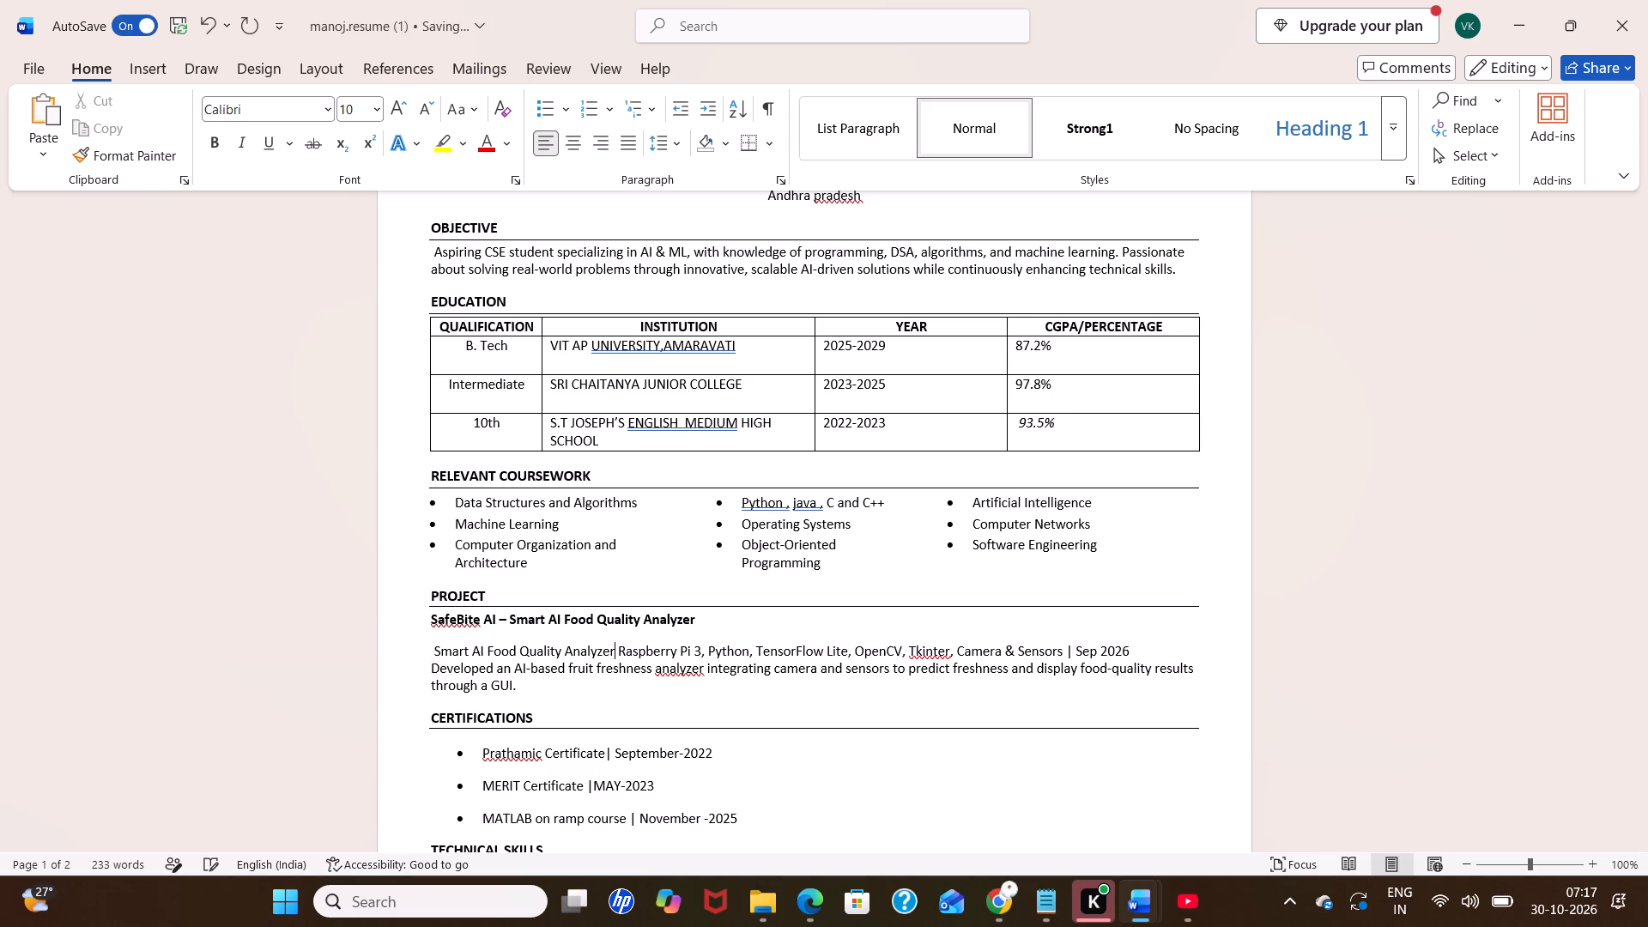
key(BackSpace)
key(BackSpace)
key(BackSpace)
key(BackSpace)
key(BackSpace)
key(BackSpace)
key(BackSpace)
key(BackSpace)
key(BackSpace)
key(BackSpace)
key(BackSpace)
key(BackSpace)
key(BackSpace)
key(BackSpace)
key(BackSpace)
key(BackSpace)
key(BackSpace)
key(BackSpace)
key(BackSpace)
key(BackSpace)
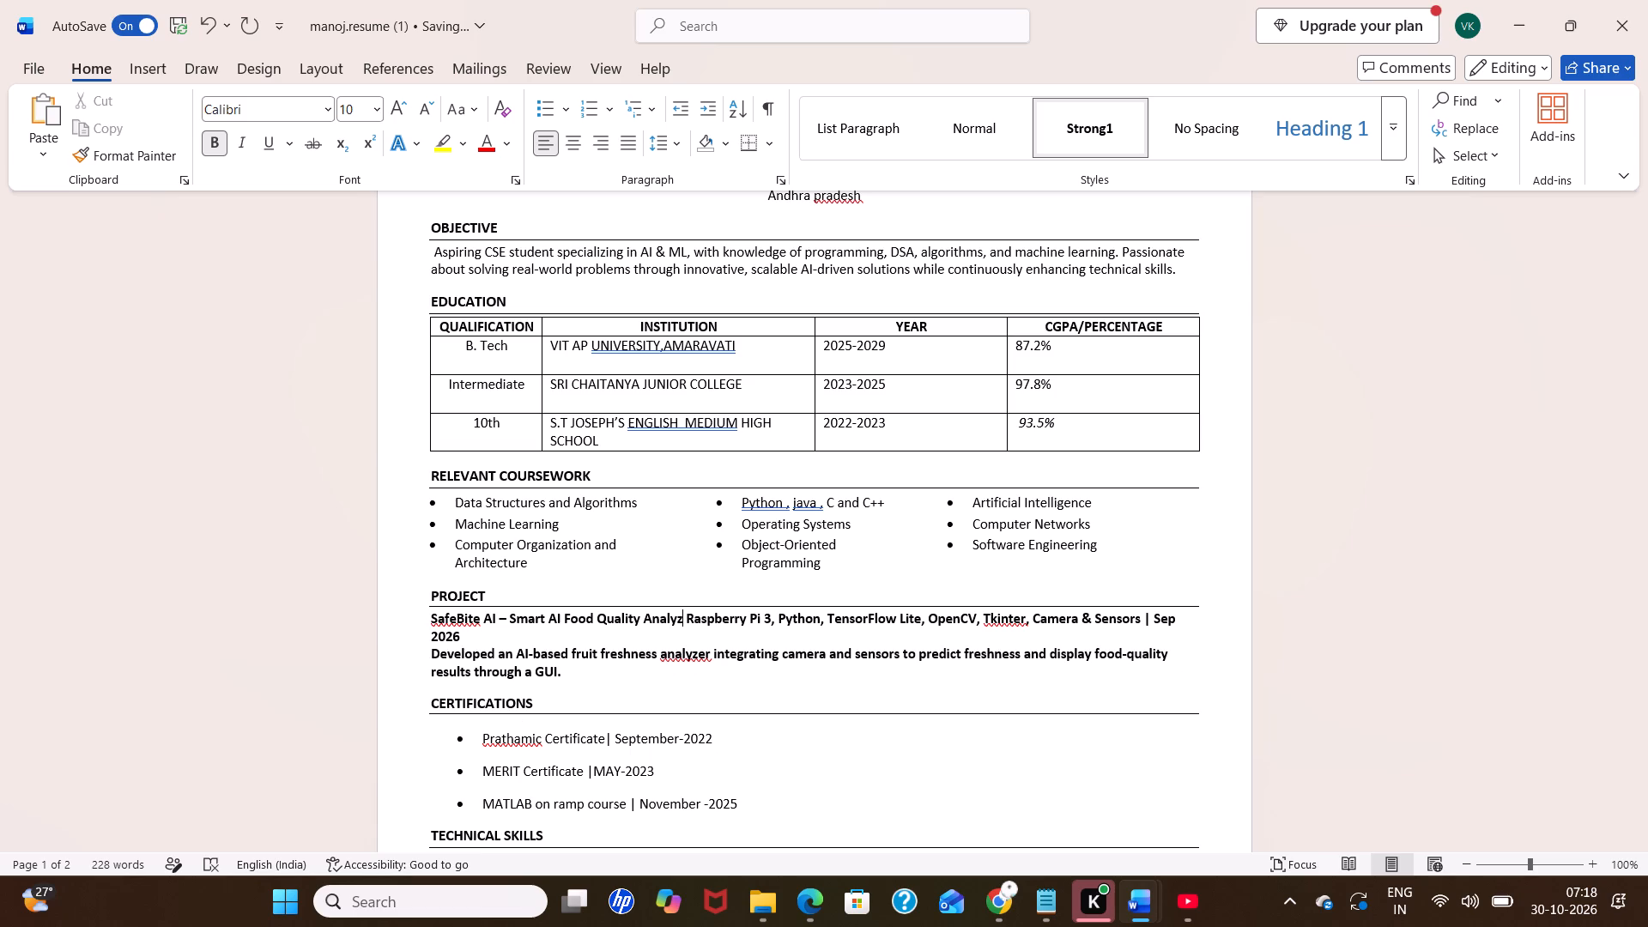
key(ctrl+z)
key(ctrl+z)
key(ctrl+z)
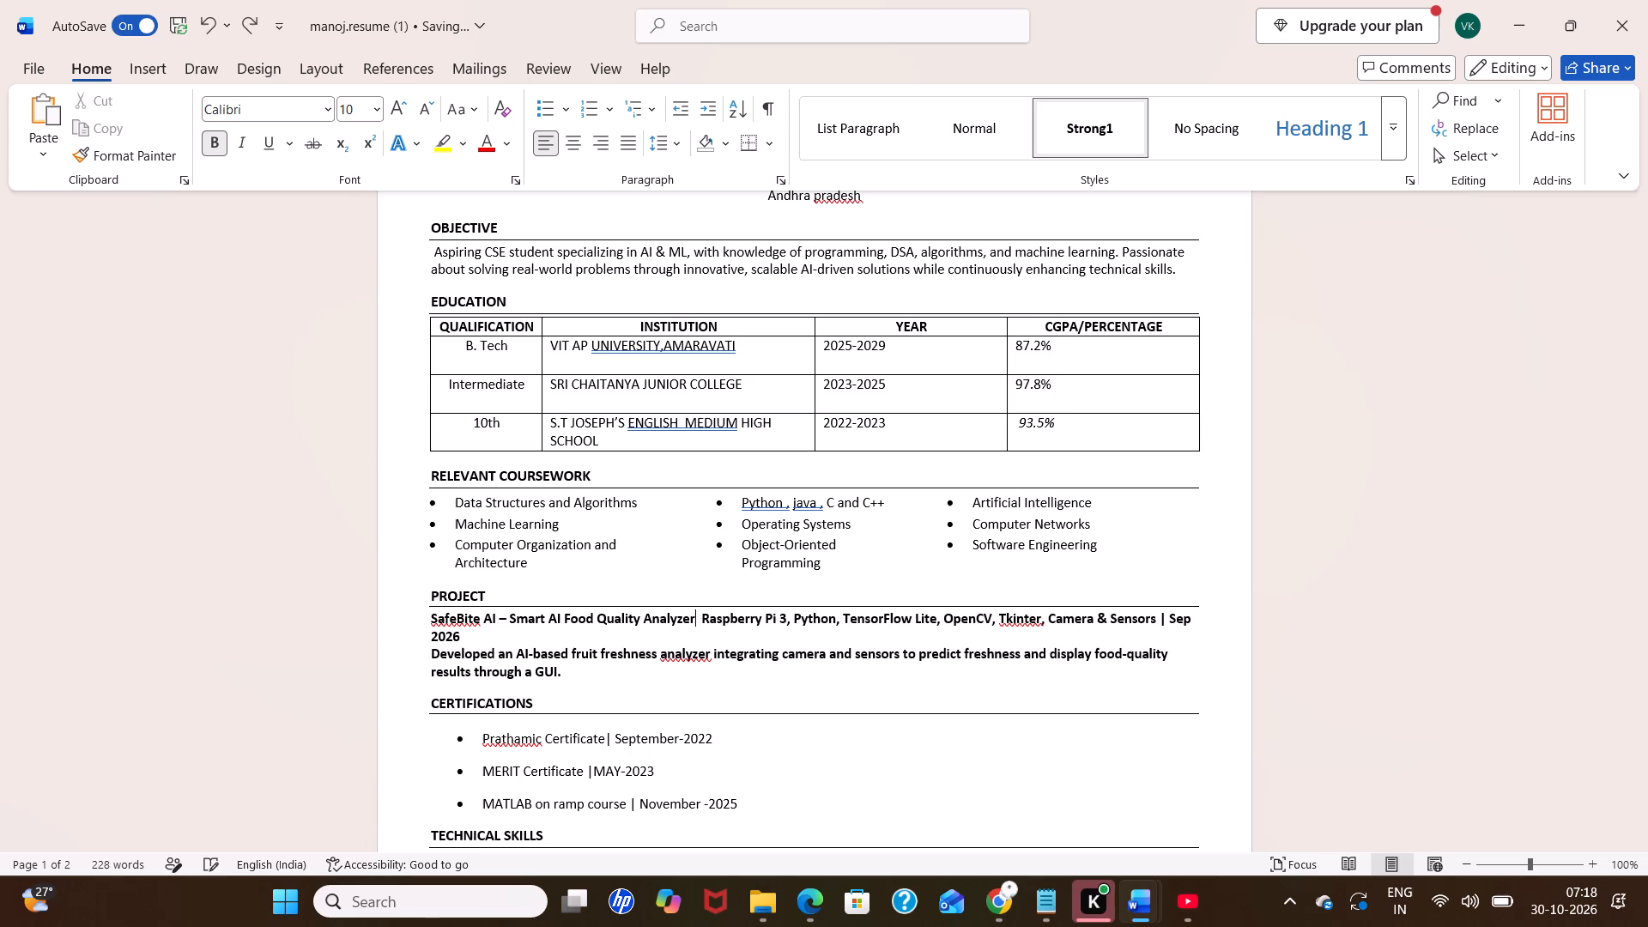
key(ctrl+z)
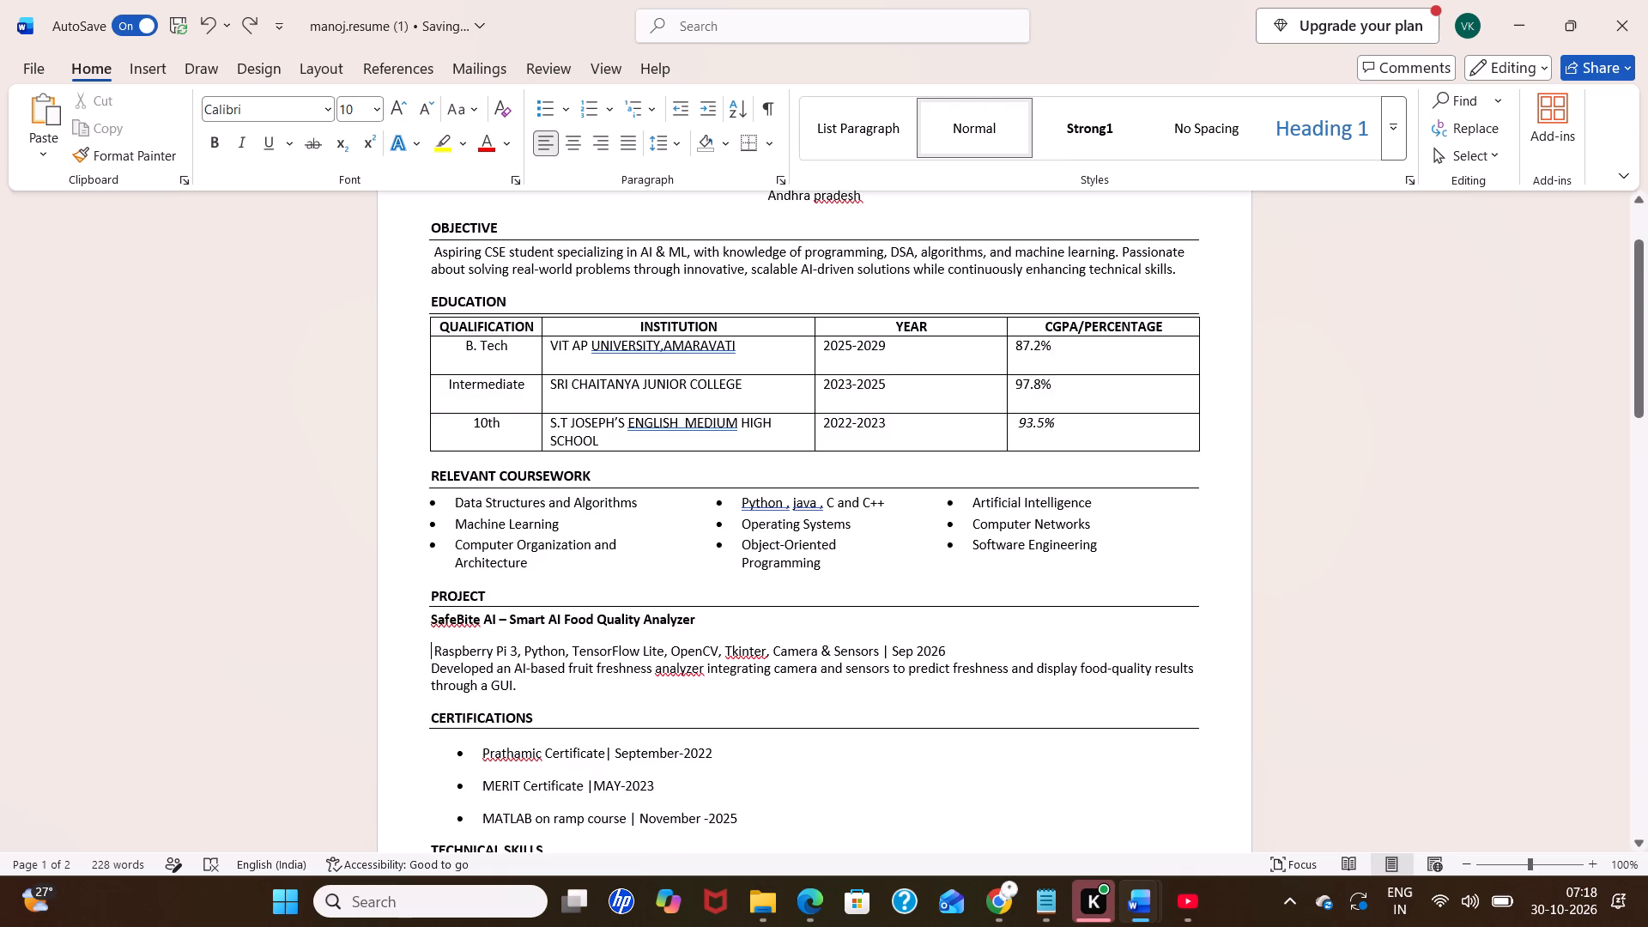
Join the "Developed an AI-based…" sentence to the technology line above, separating it from "Sep 2026" with a space and a vertical bar.
scroll(657, 667, down, 1)
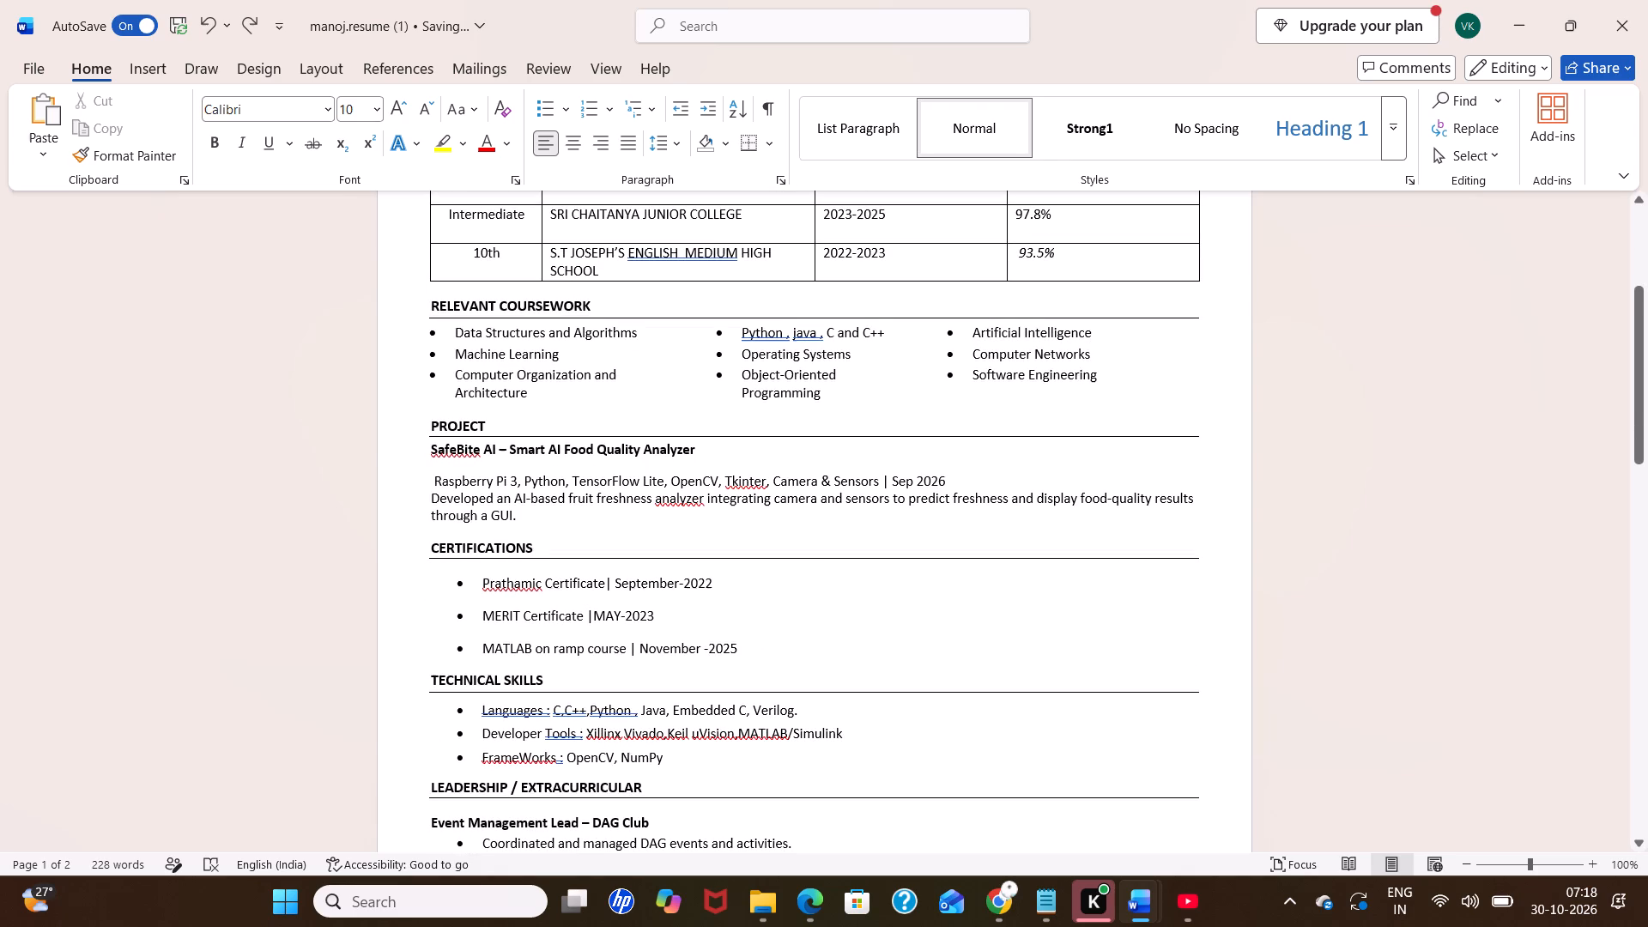
scroll(533, 579, down, 2)
scroll(533, 579, up, 1)
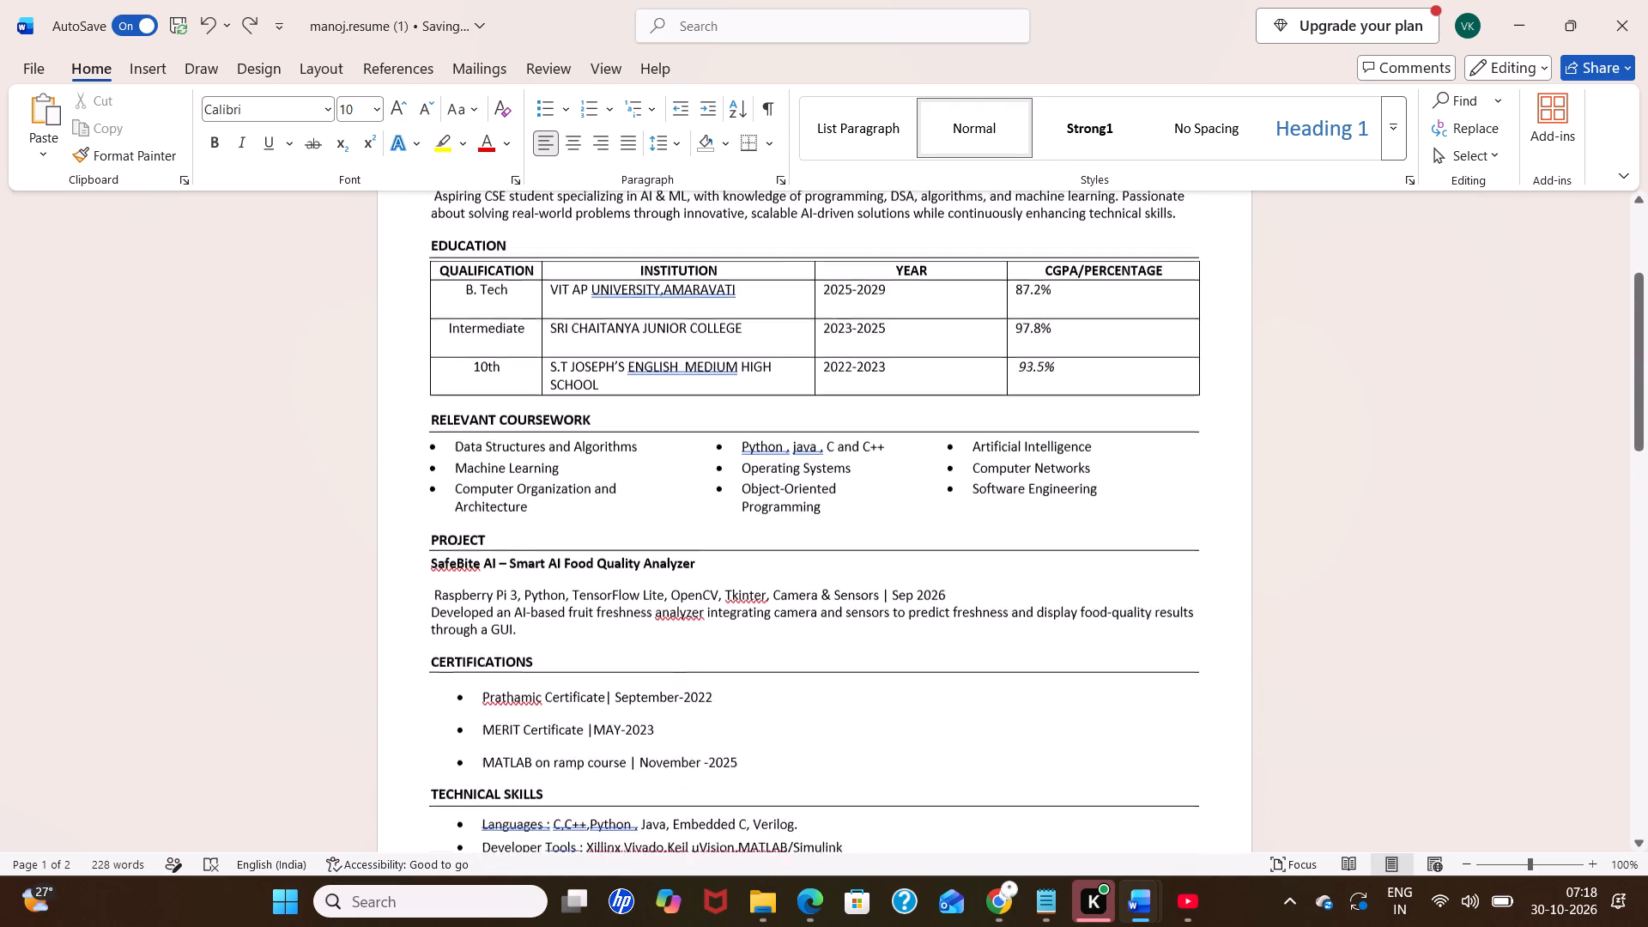
scroll(533, 579, up, 1)
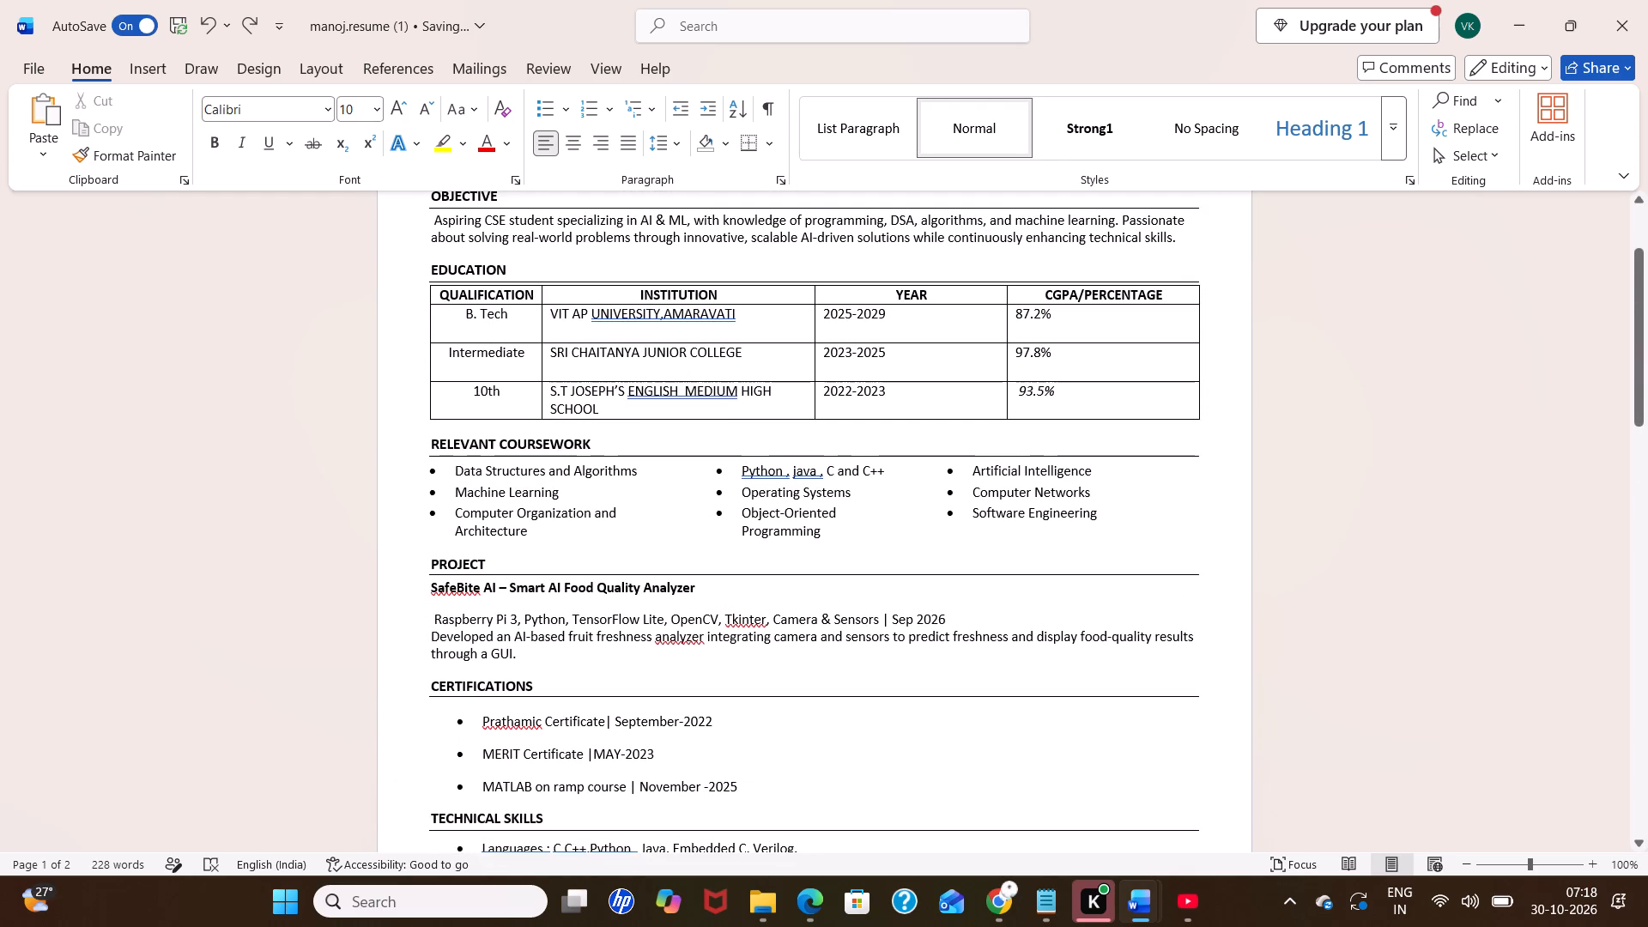
click(431, 629)
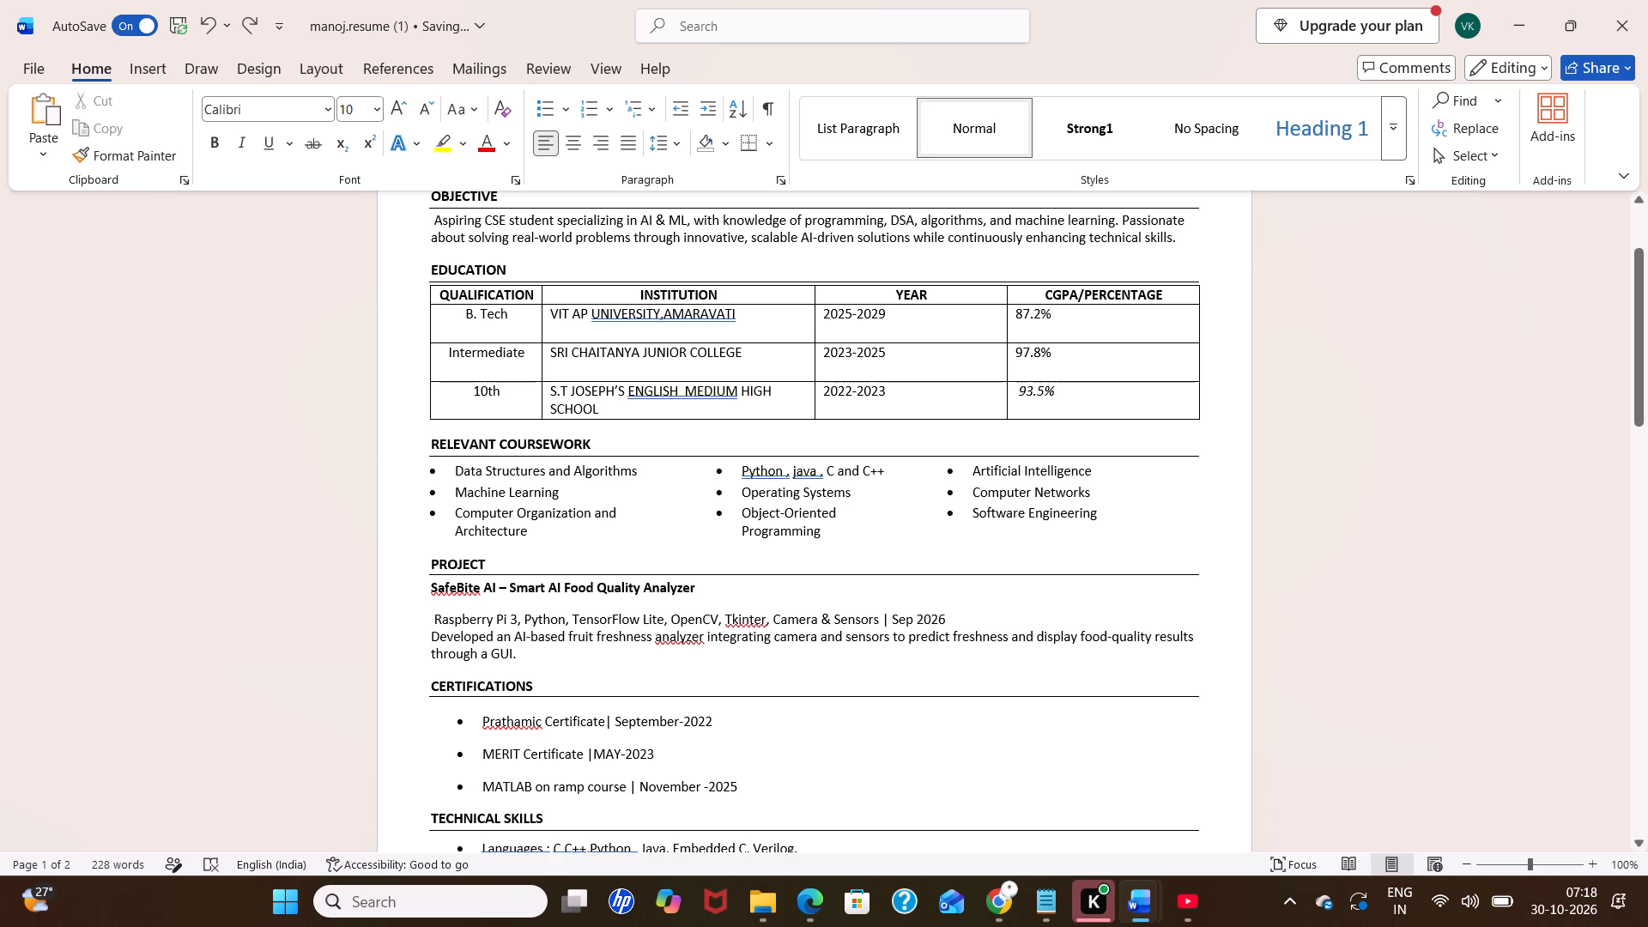
key(BackSpace)
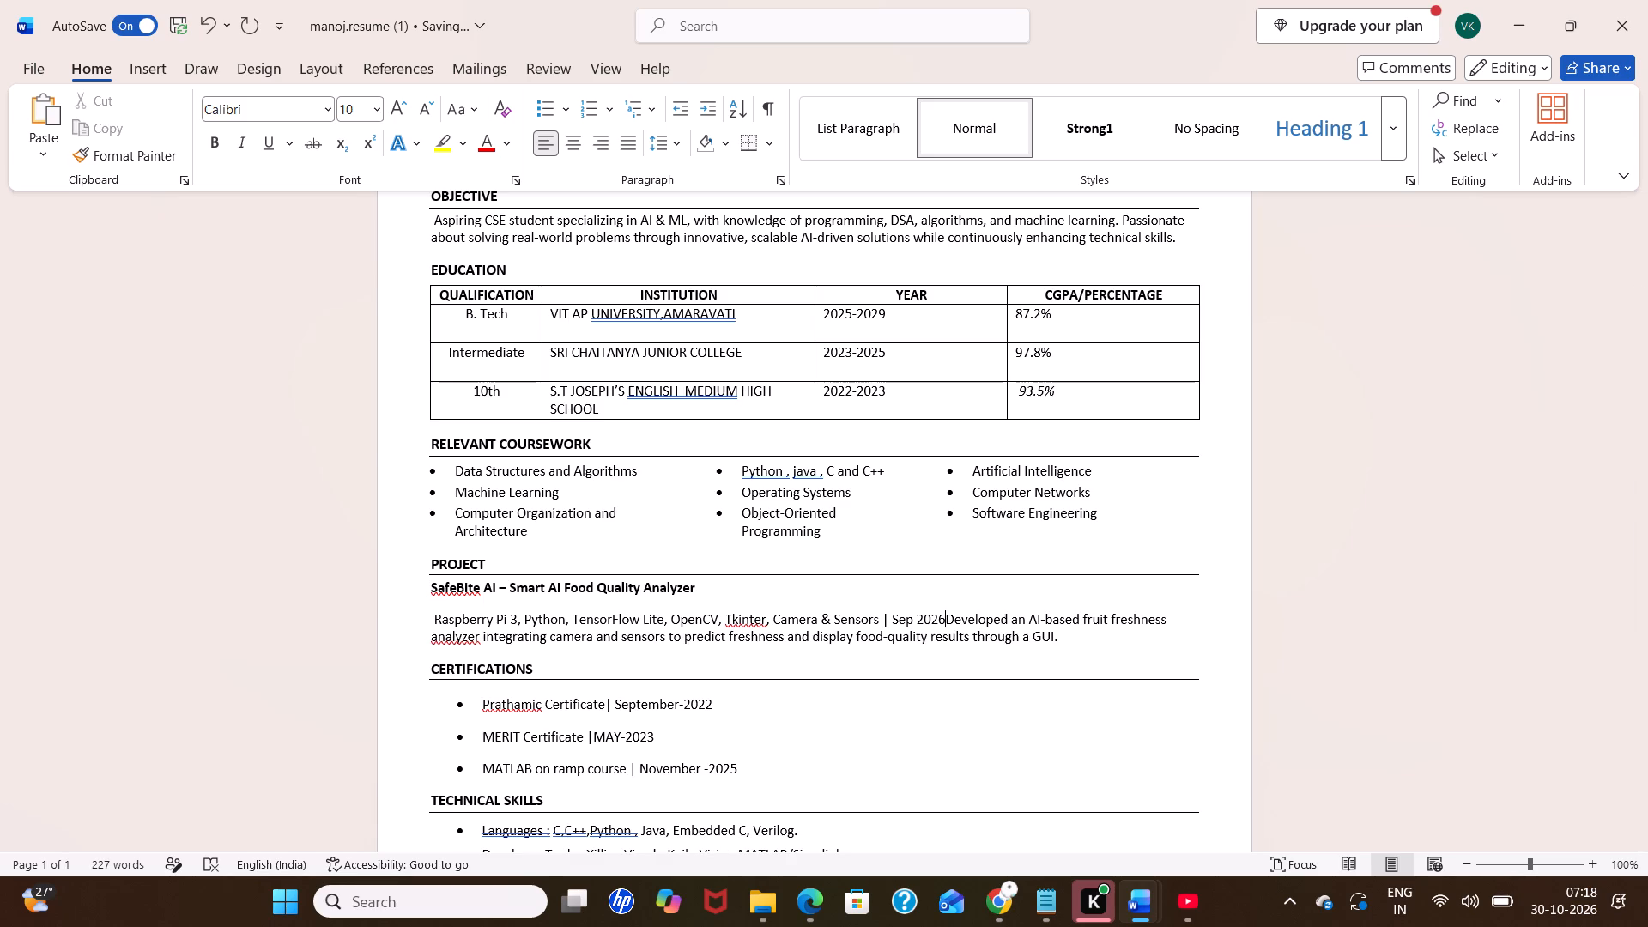
key(space)
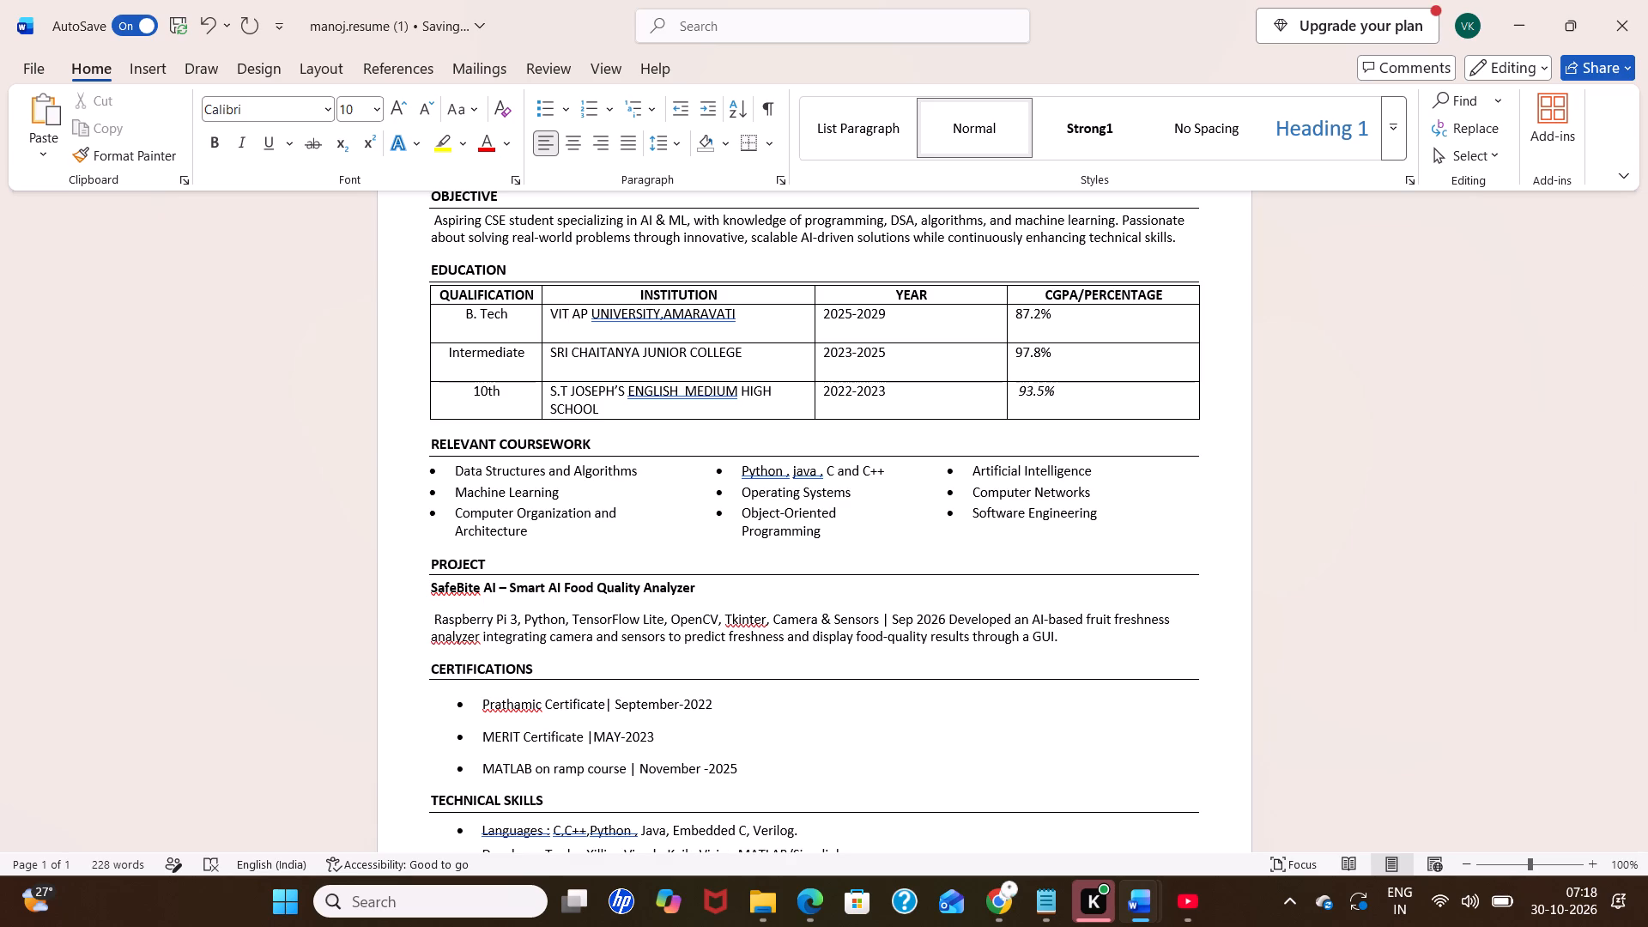
key(ctrl+backslash)
key(shift+bar)
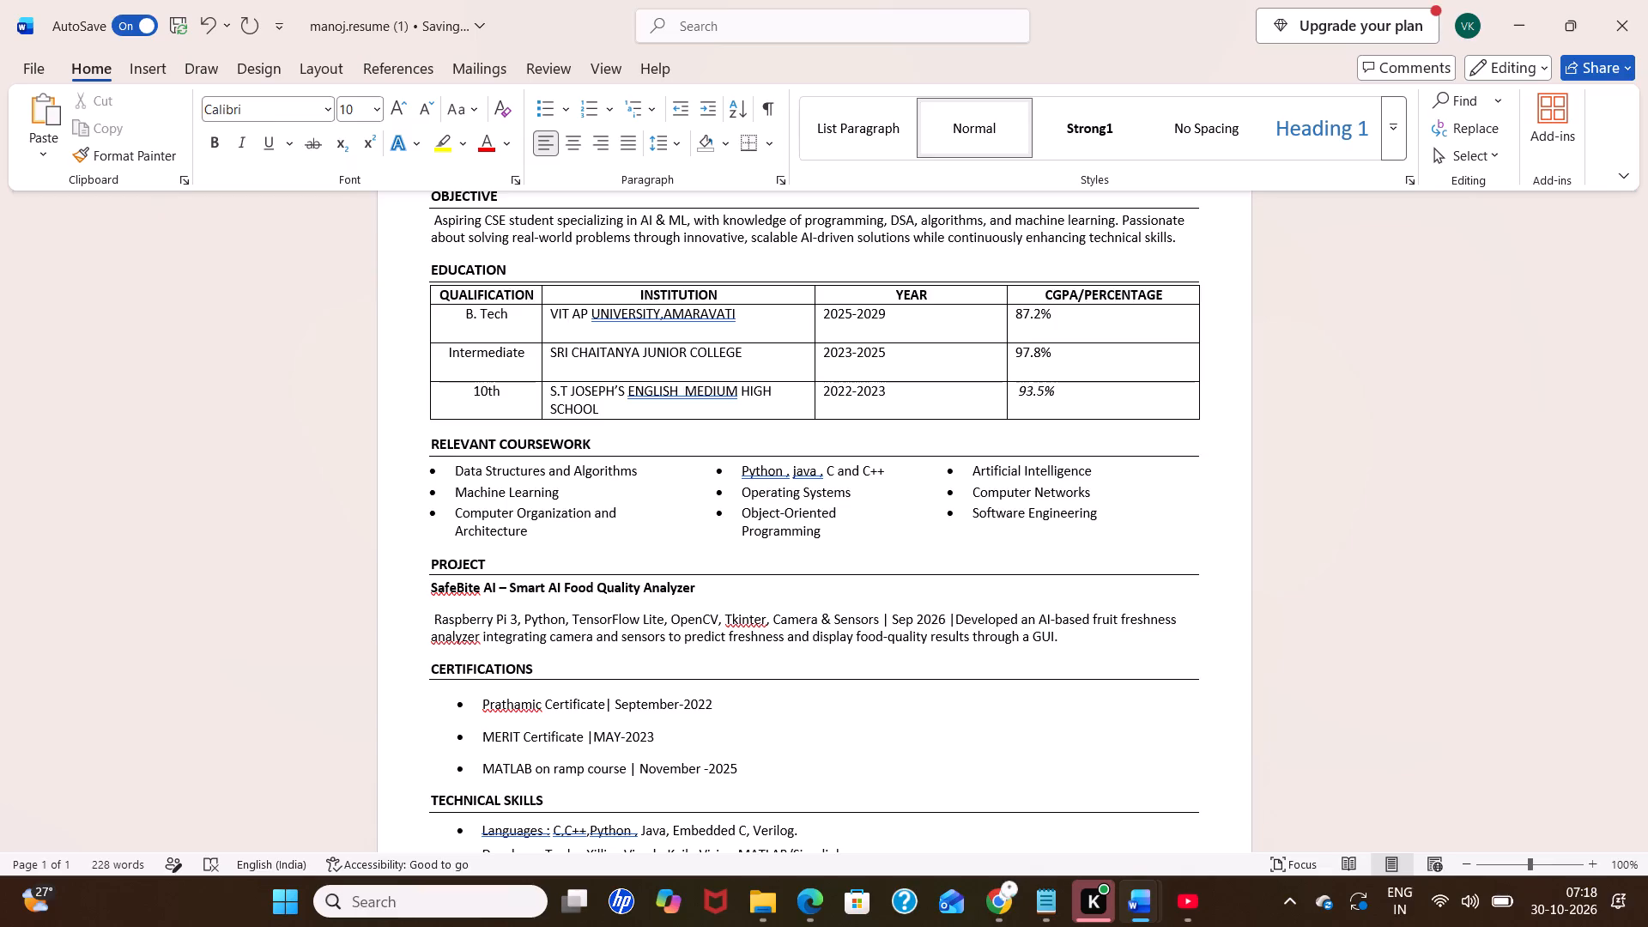
Review the whole resume from the name header down to HOBBIES, checking the layout and page fit.
scroll(494, 700, down, 4)
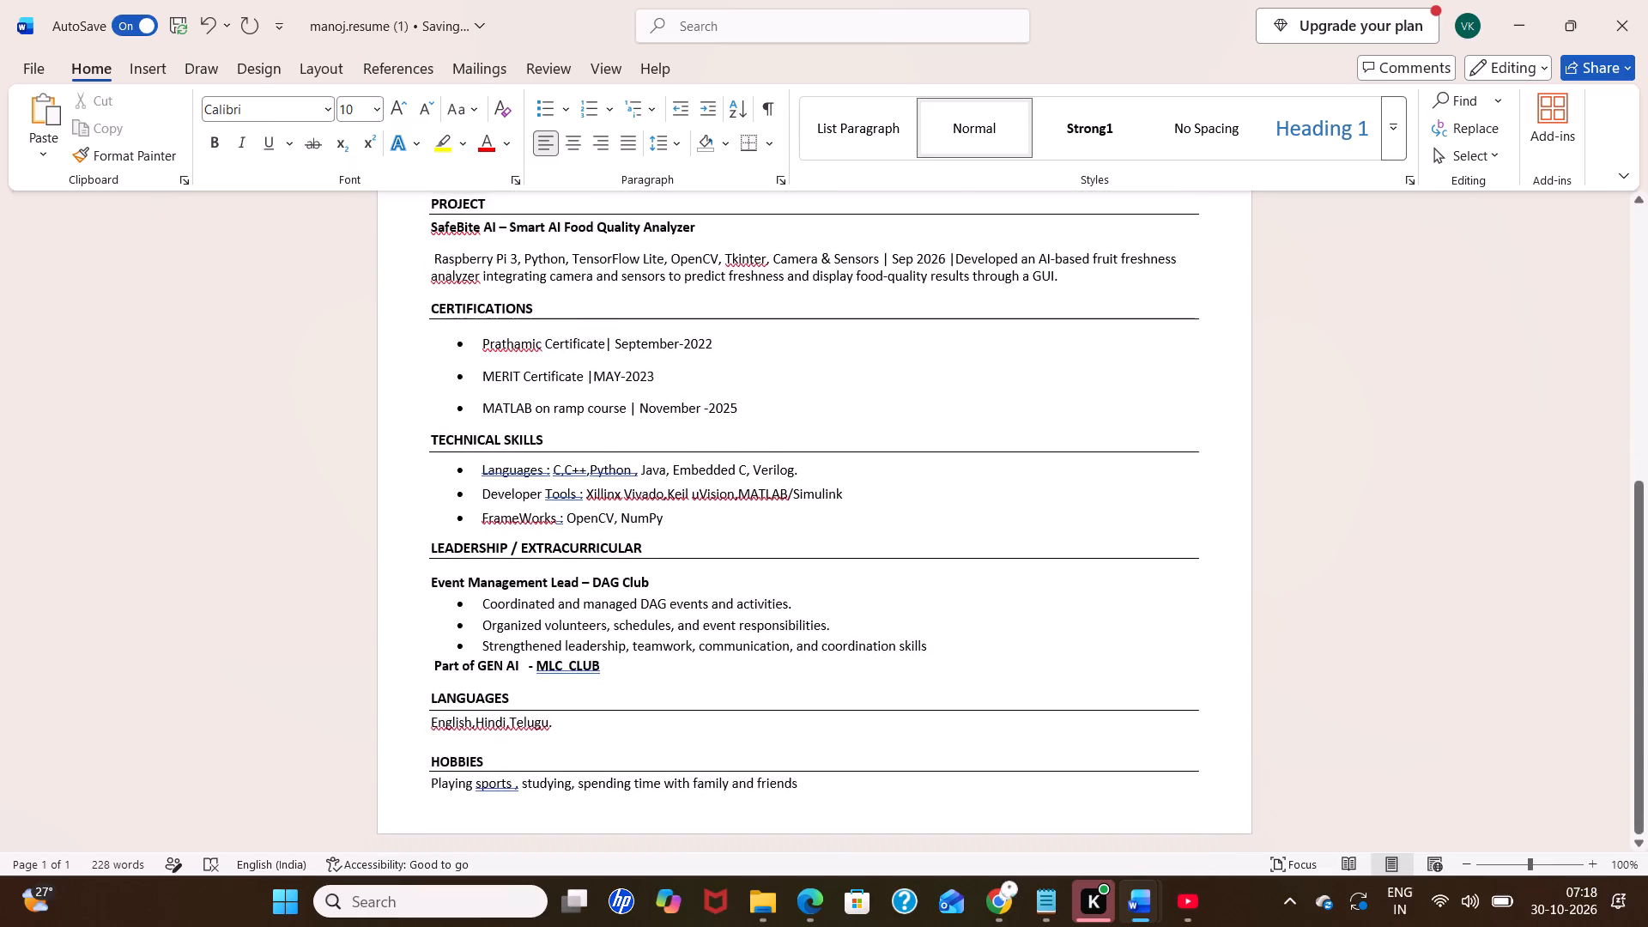
scroll(494, 700, down, 1)
scroll(494, 700, up, 3)
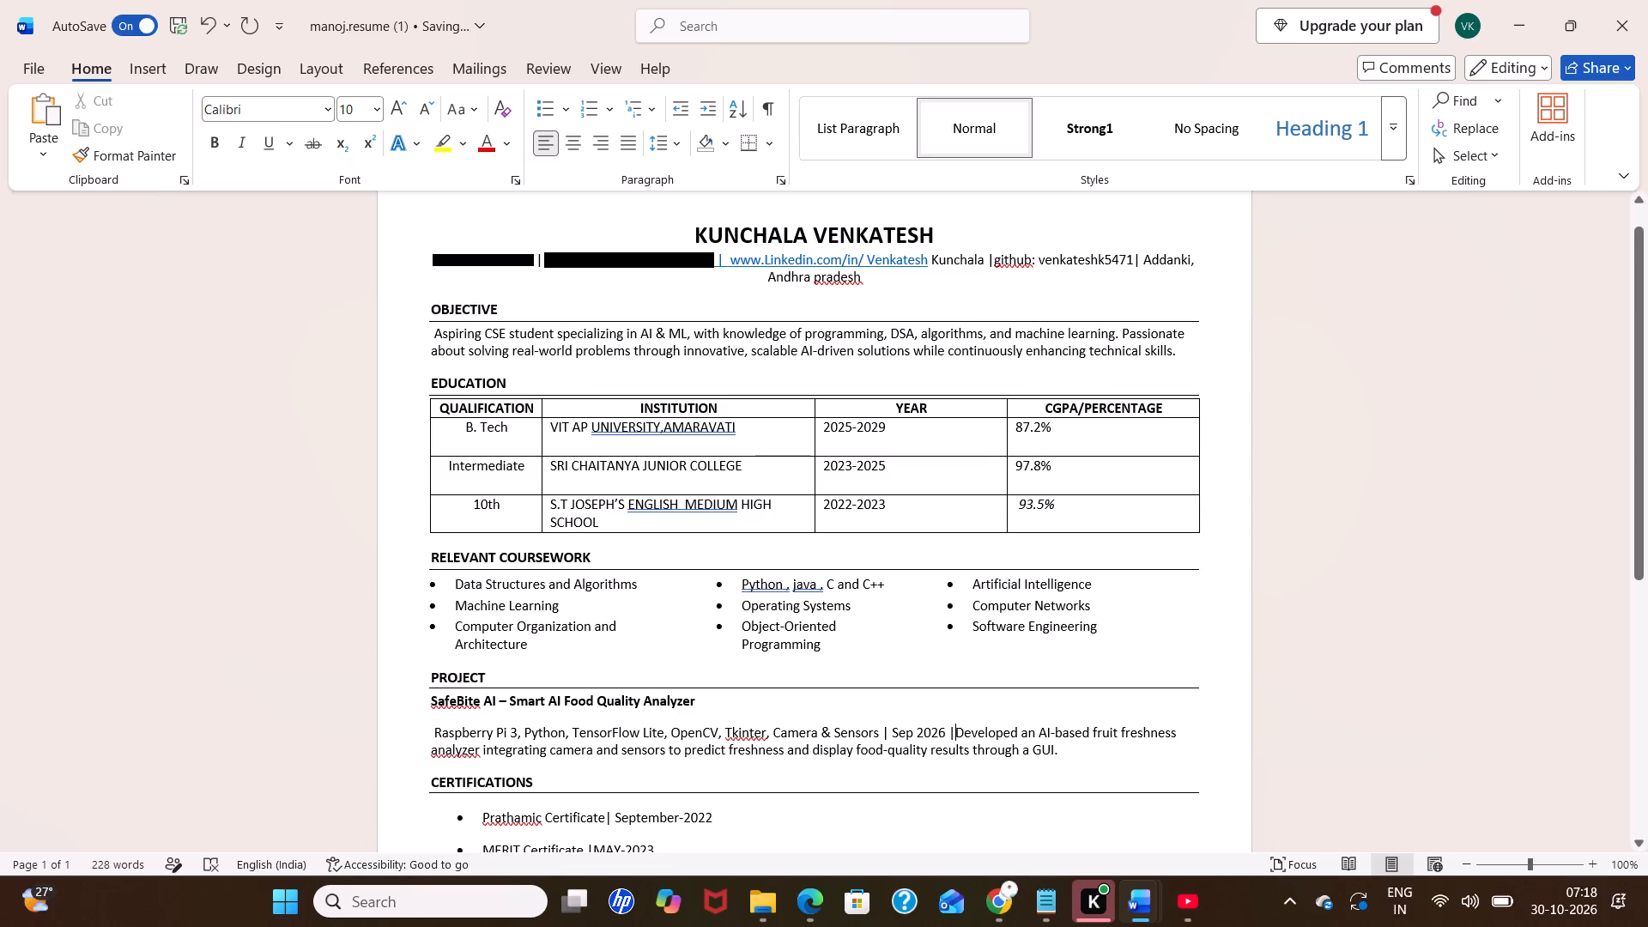
scroll(681, 533, down, 1)
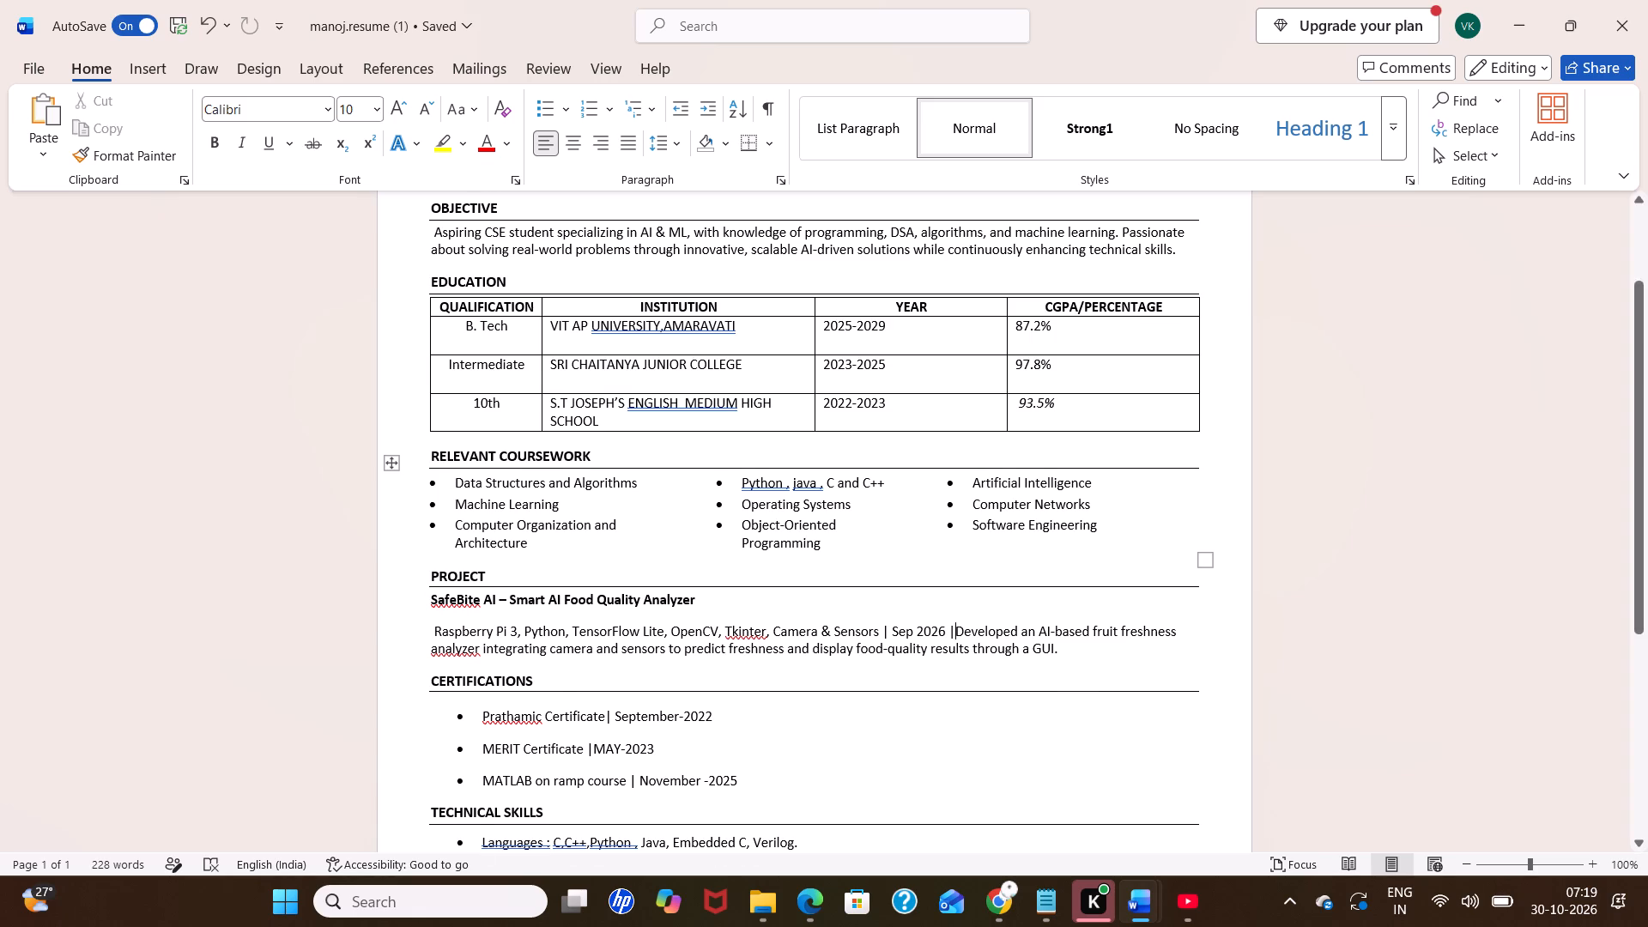
scroll(609, 616, down, 1)
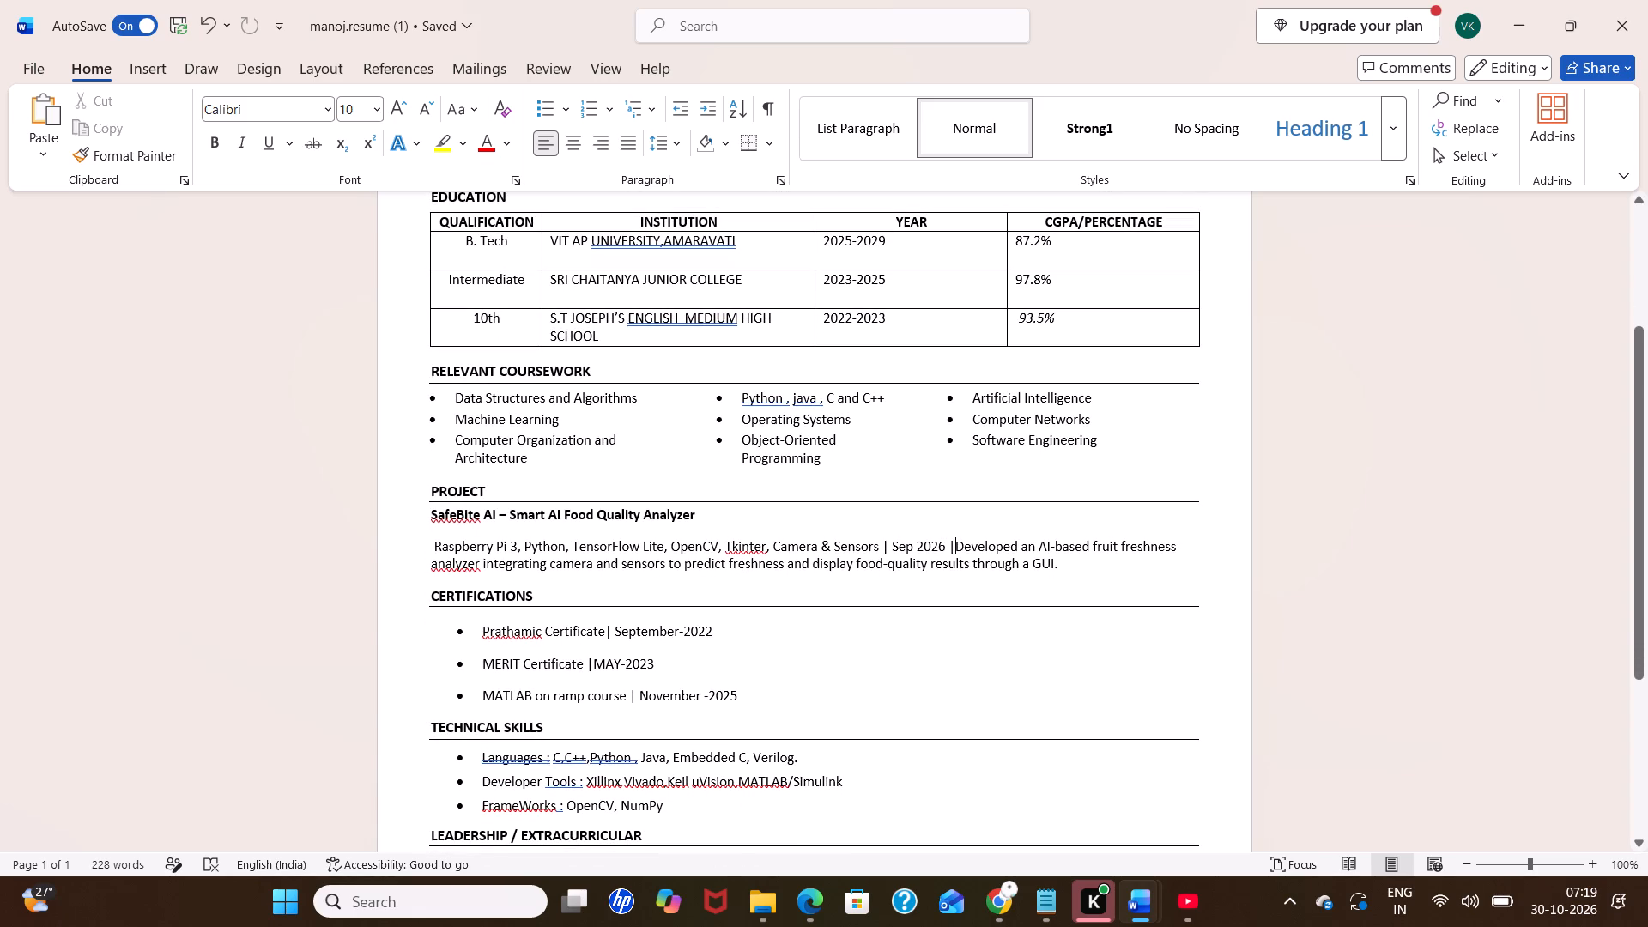
scroll(609, 616, down, 2)
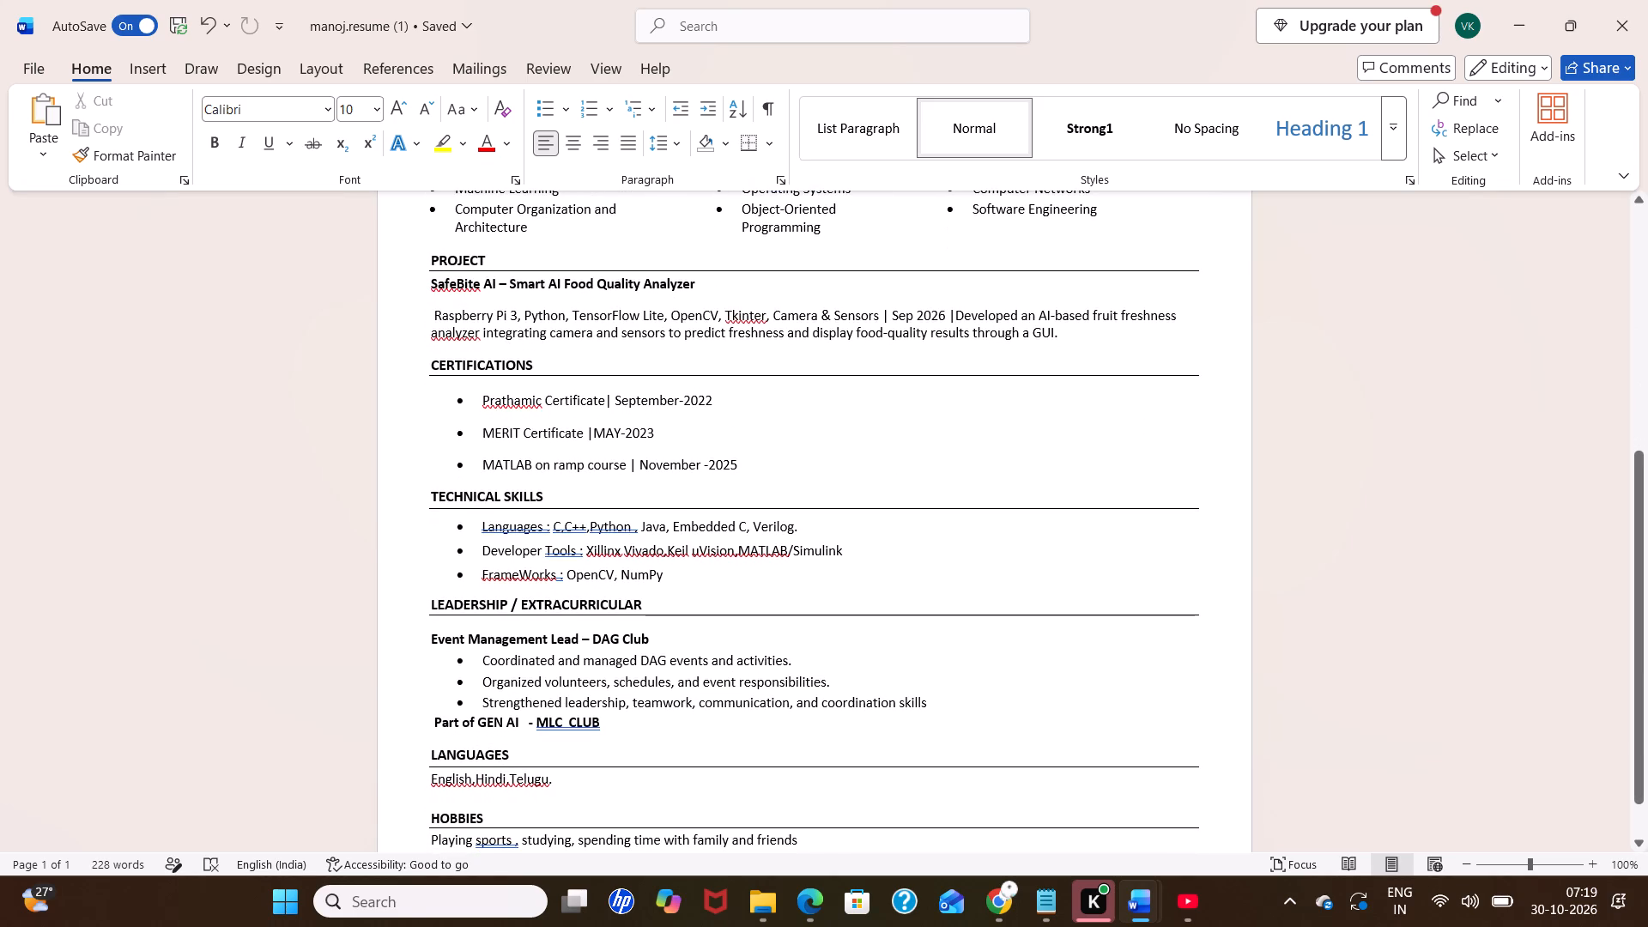
scroll(609, 616, down, 1)
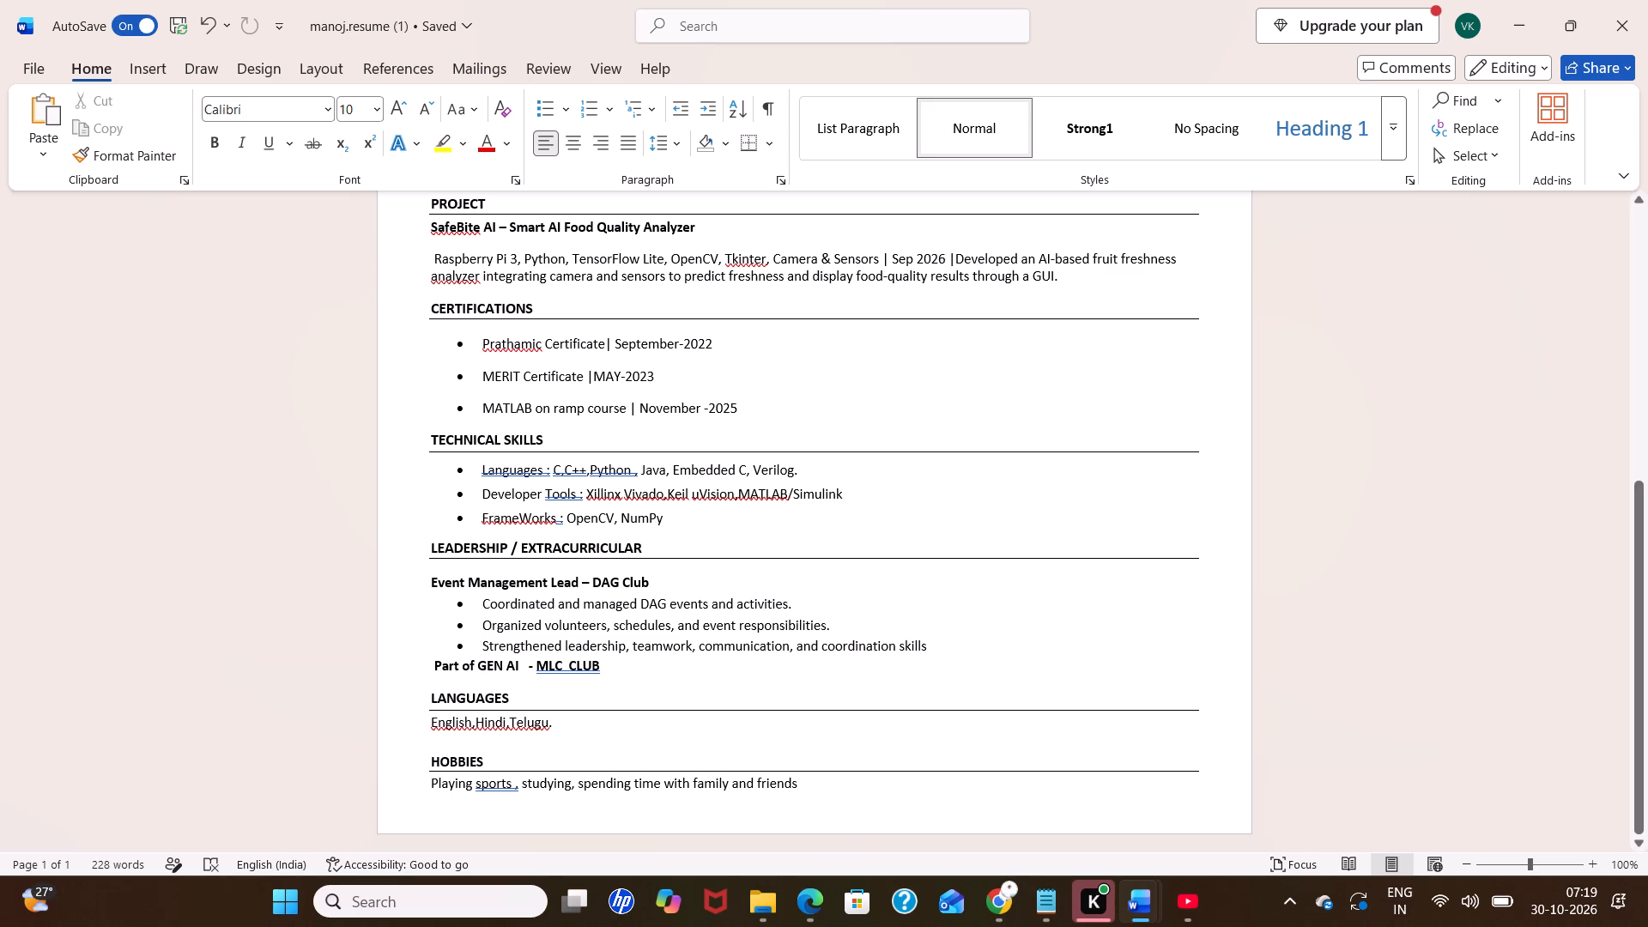
scroll(627, 495, up, 1)
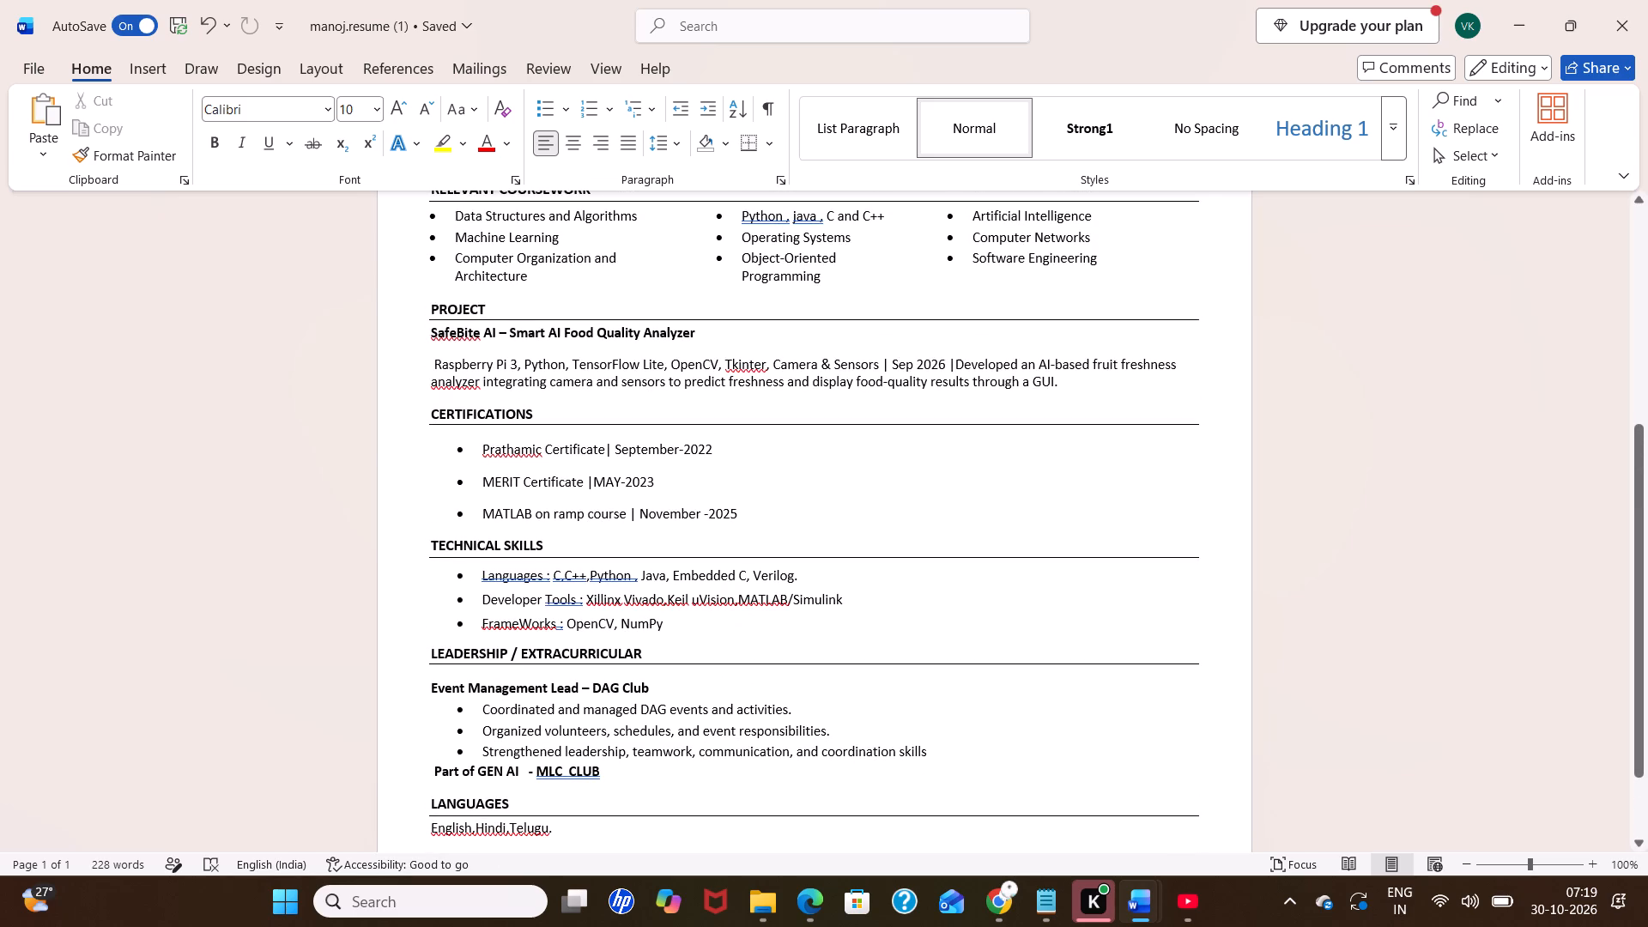
scroll(627, 495, up, 3)
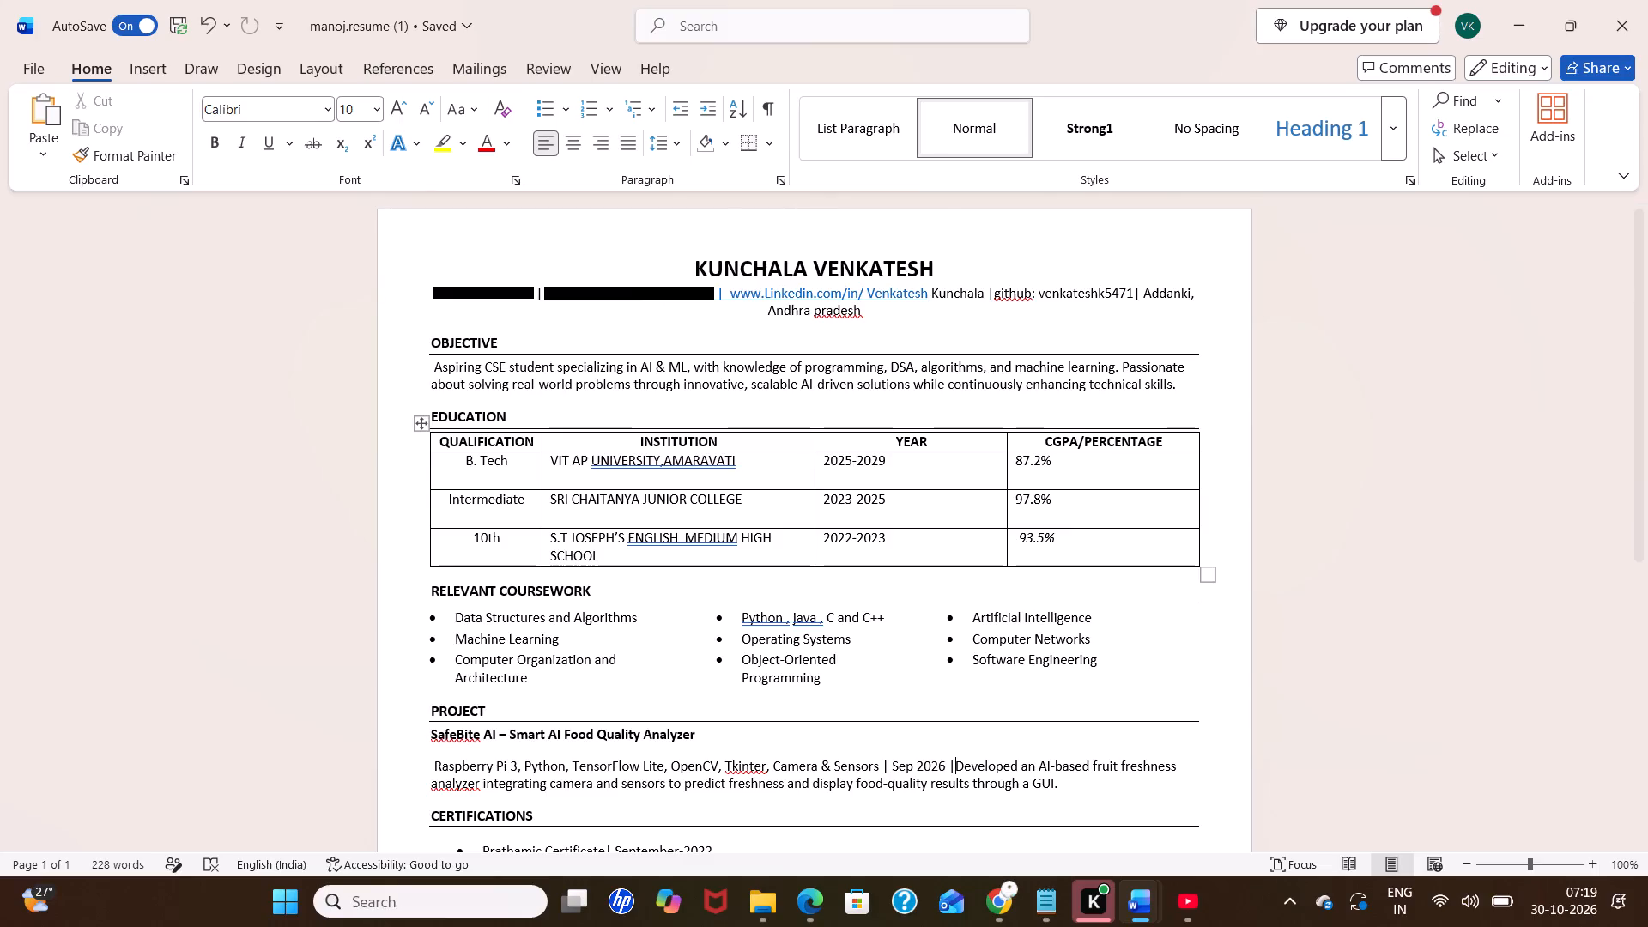
scroll(627, 495, down, 4)
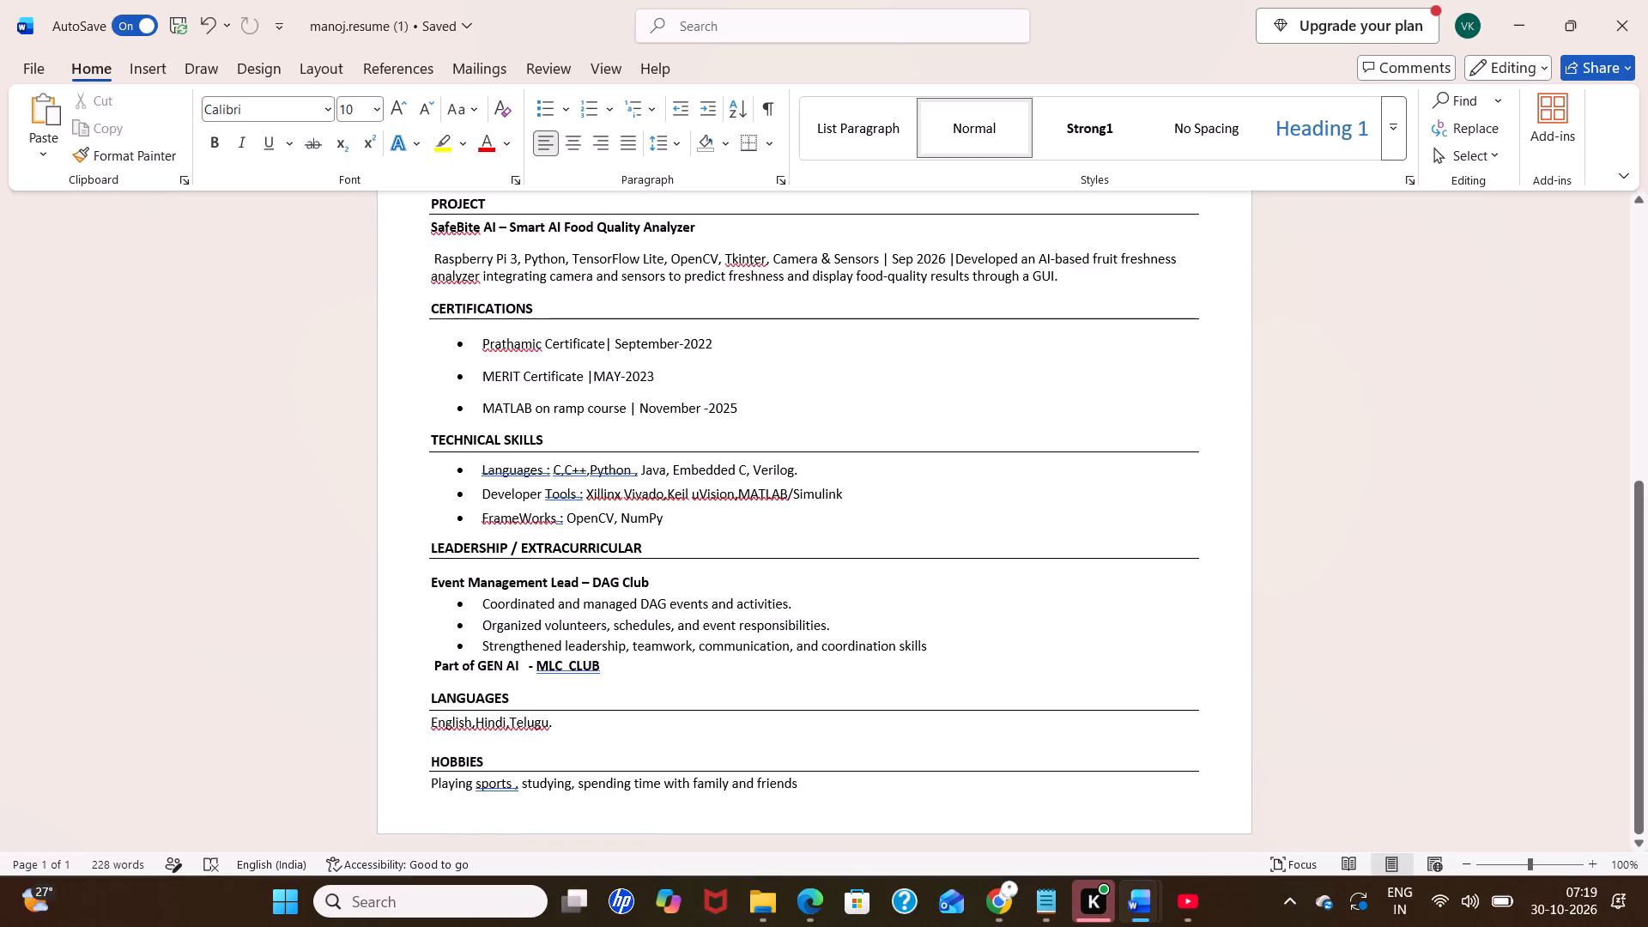
scroll(670, 427, up, 4)
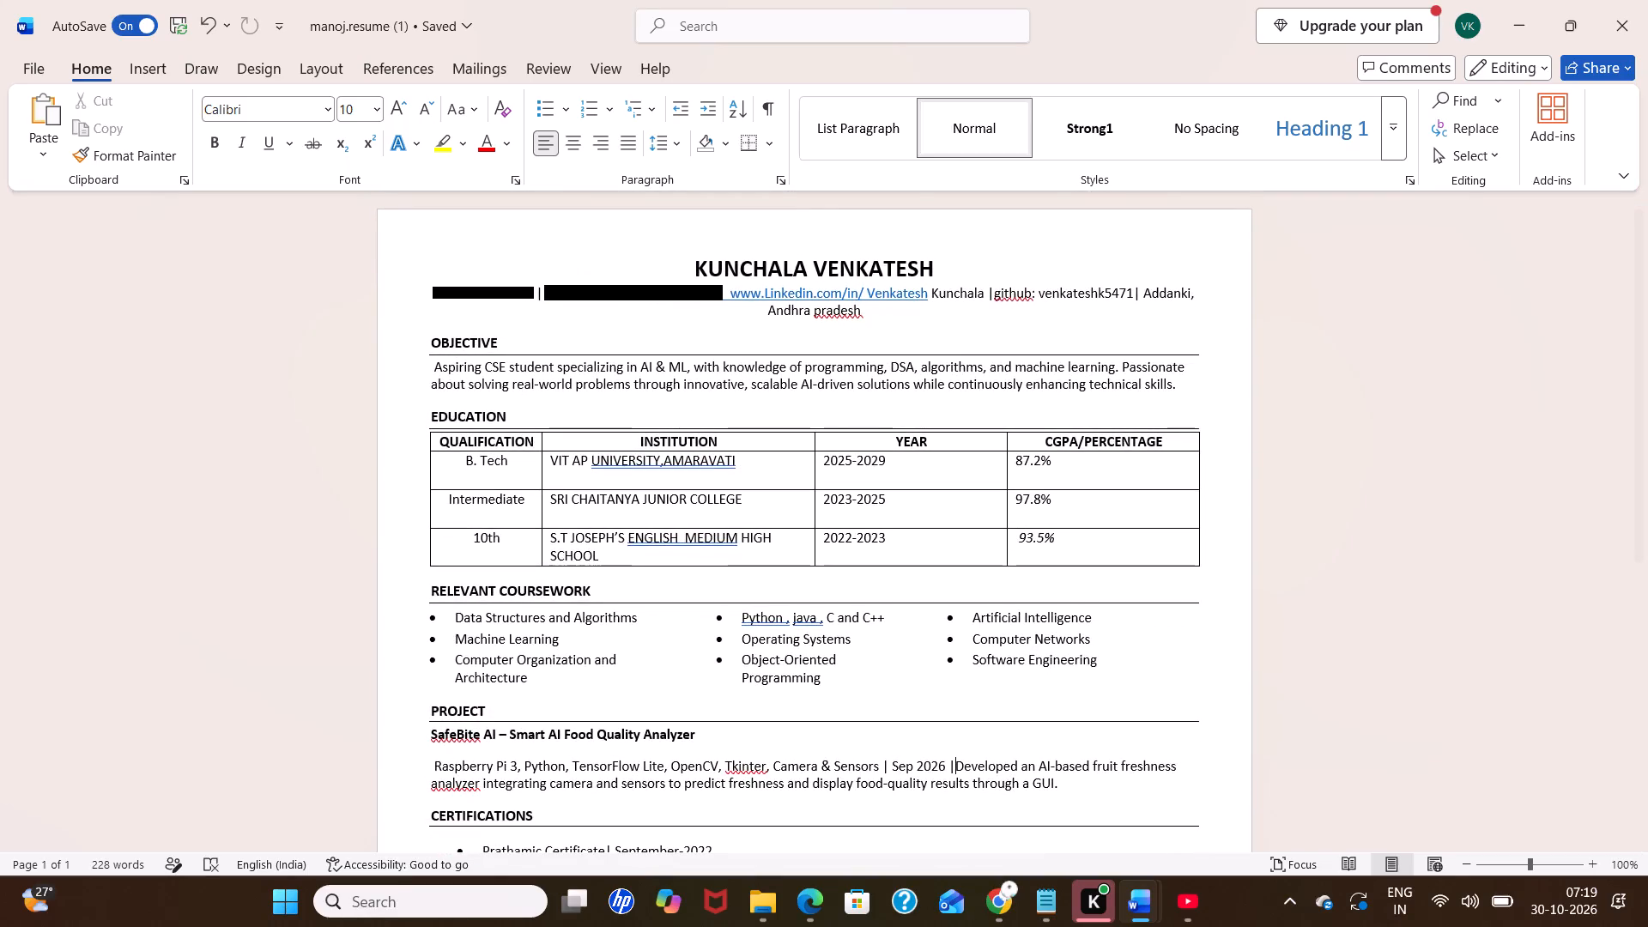
scroll(670, 427, down, 1)
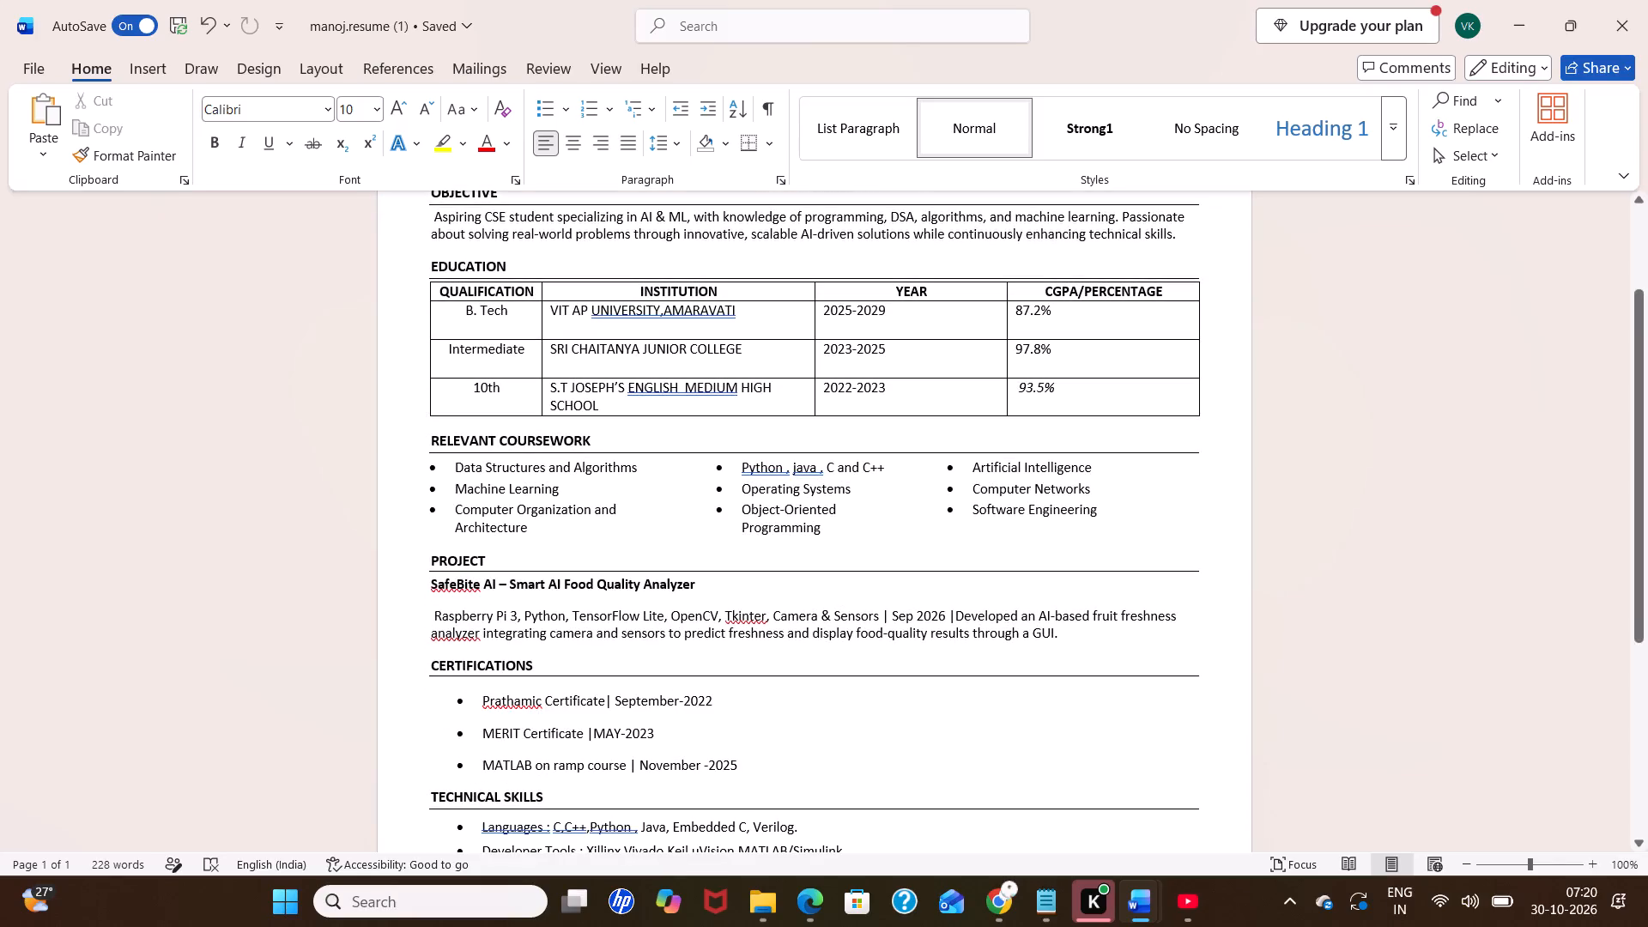
scroll(670, 427, down, 2)
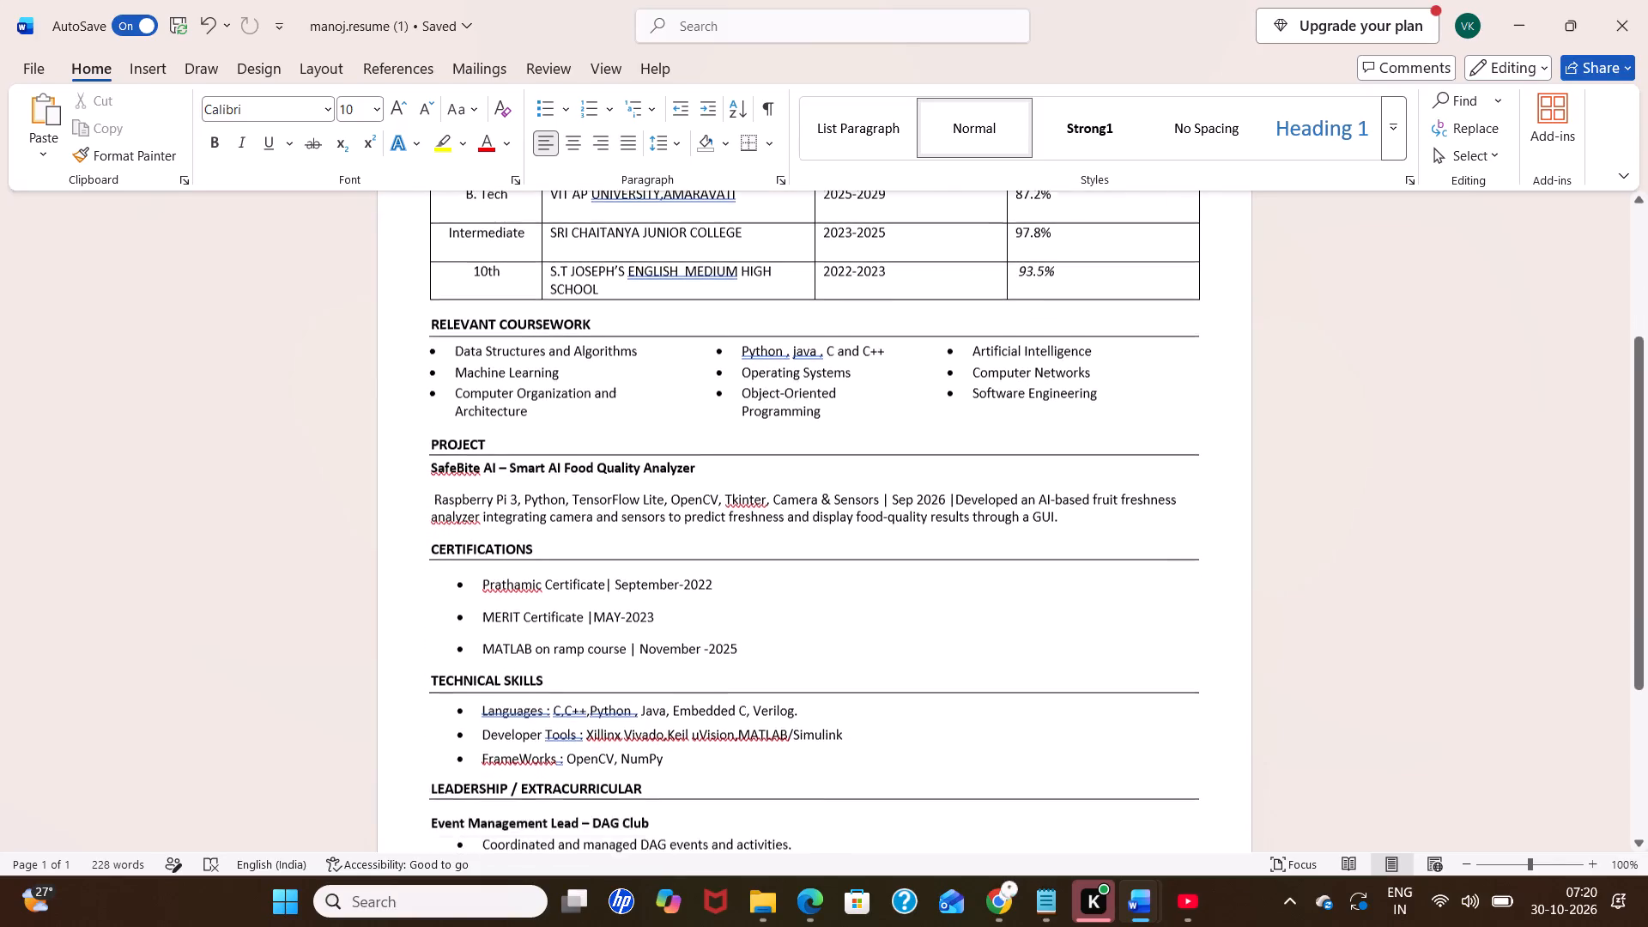
scroll(670, 427, down, 2)
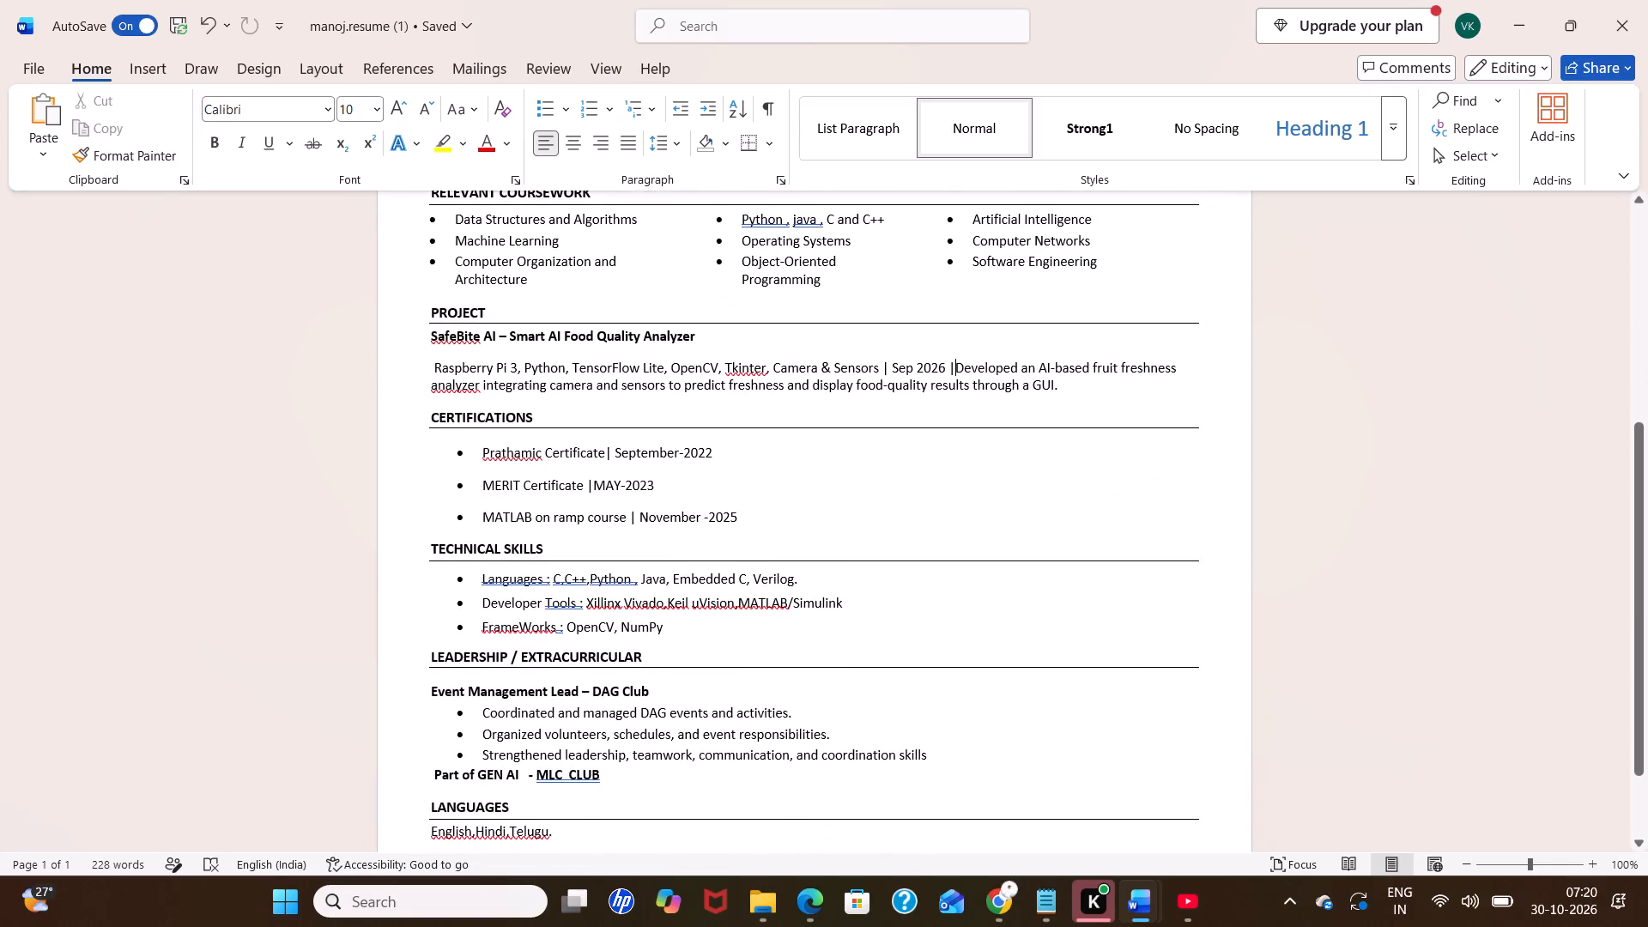
scroll(670, 427, down, 1)
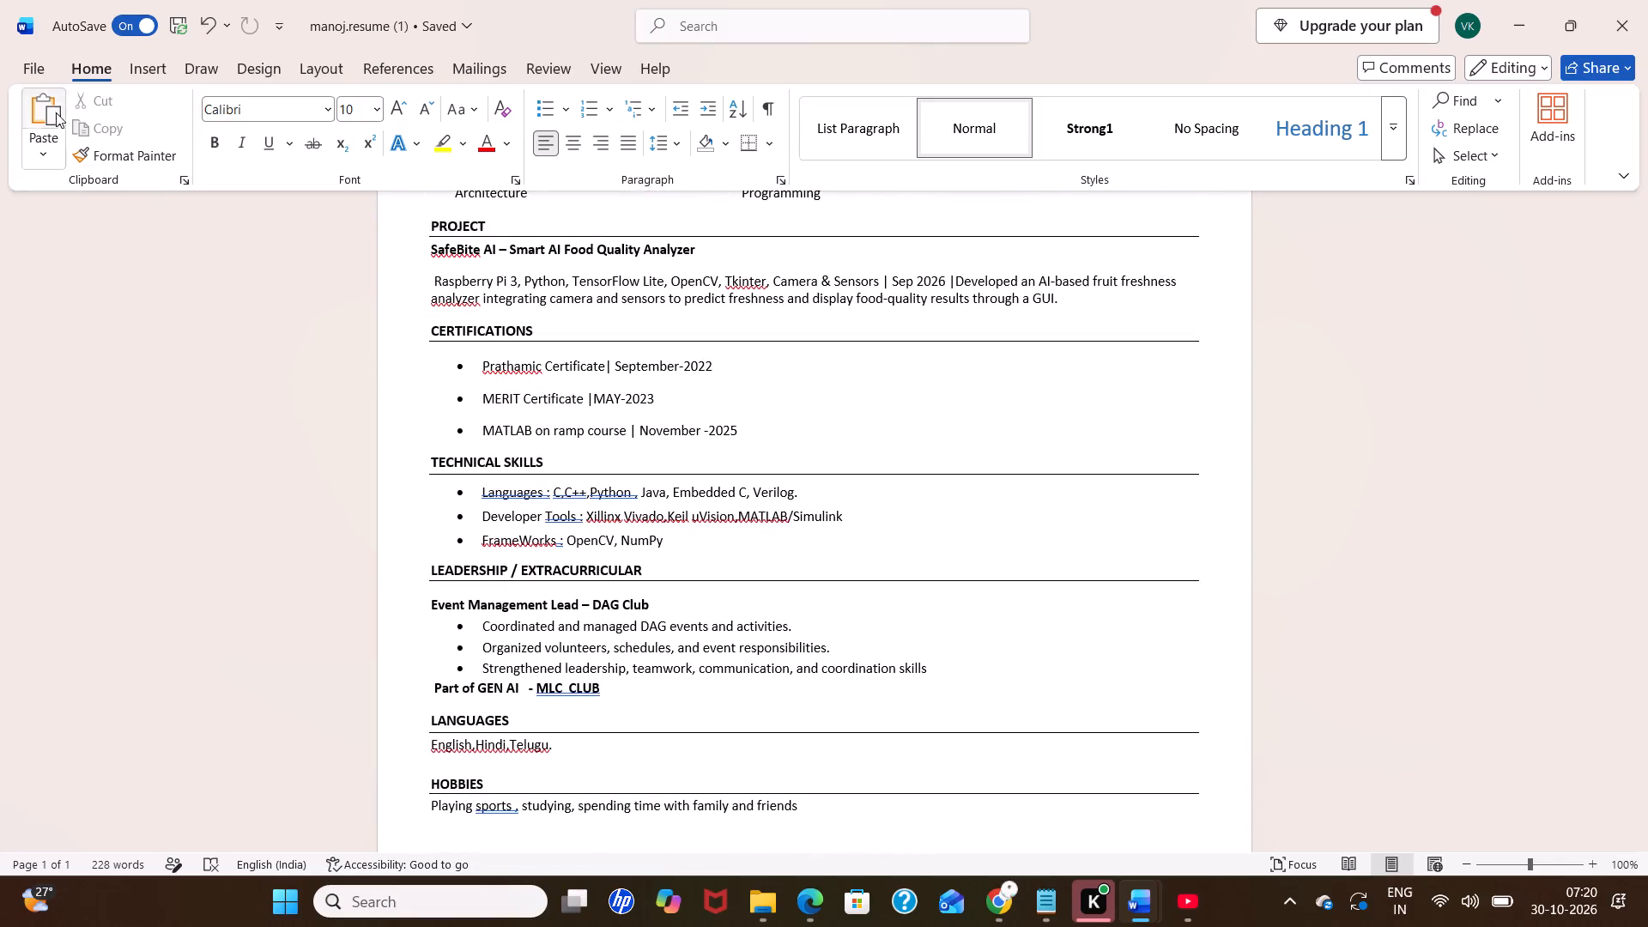
Save a copy of the resume to OneDrive - Personal as a Word document, named with the owner's initial and given name followed by ".resume".
click(34, 67)
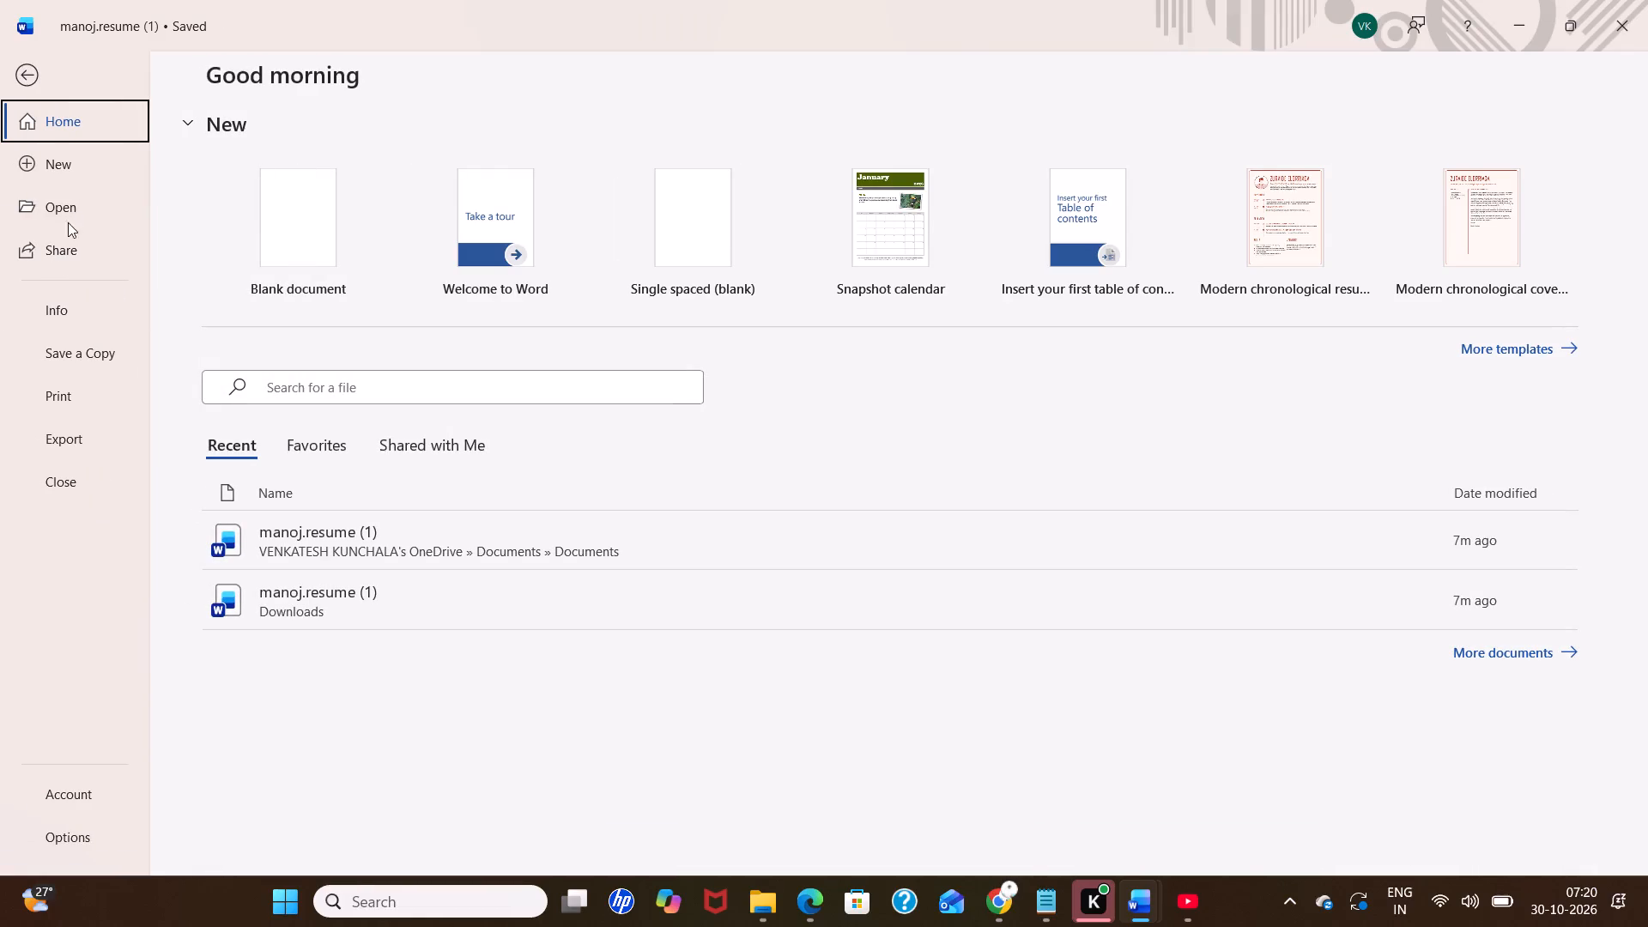
click(80, 391)
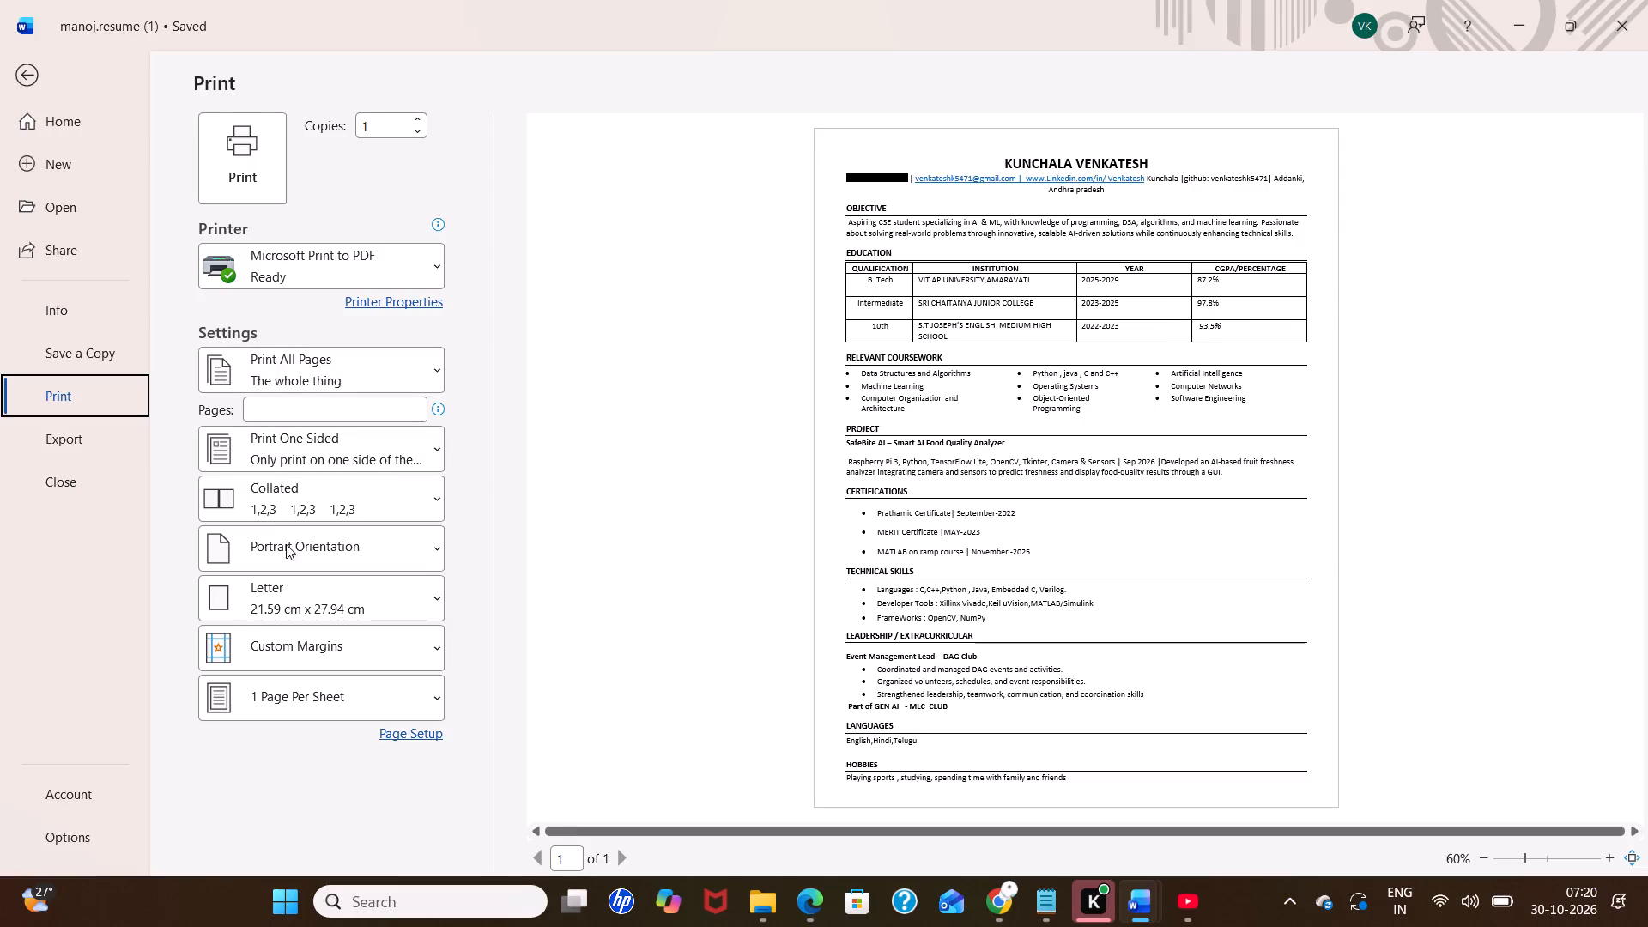
click(69, 345)
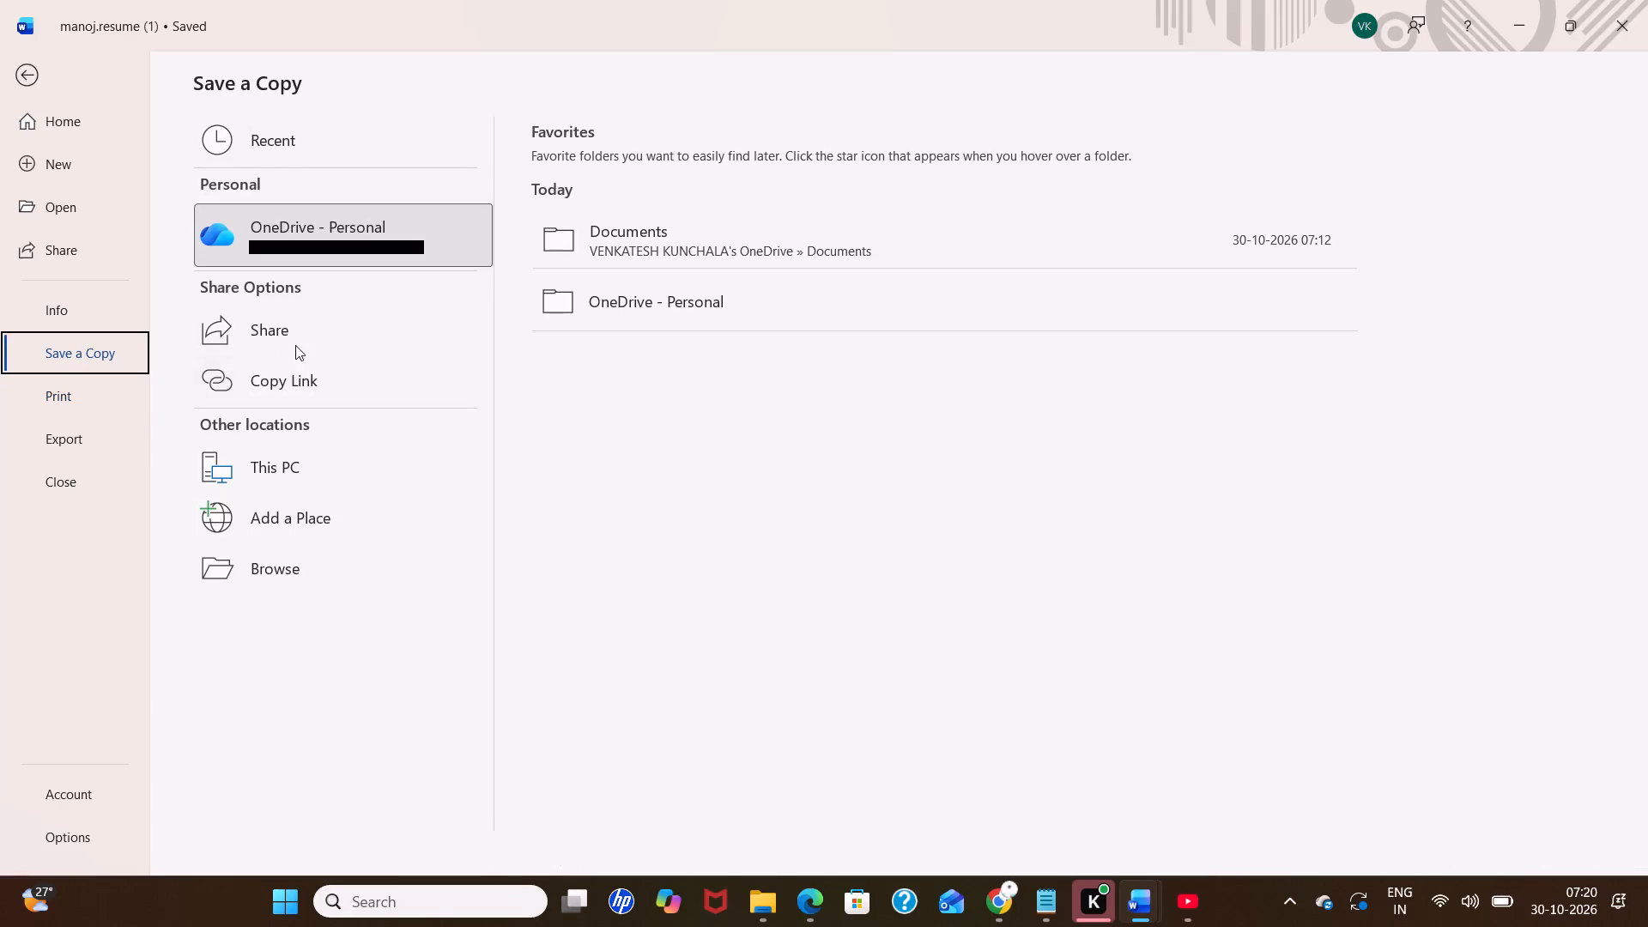
click(633, 306)
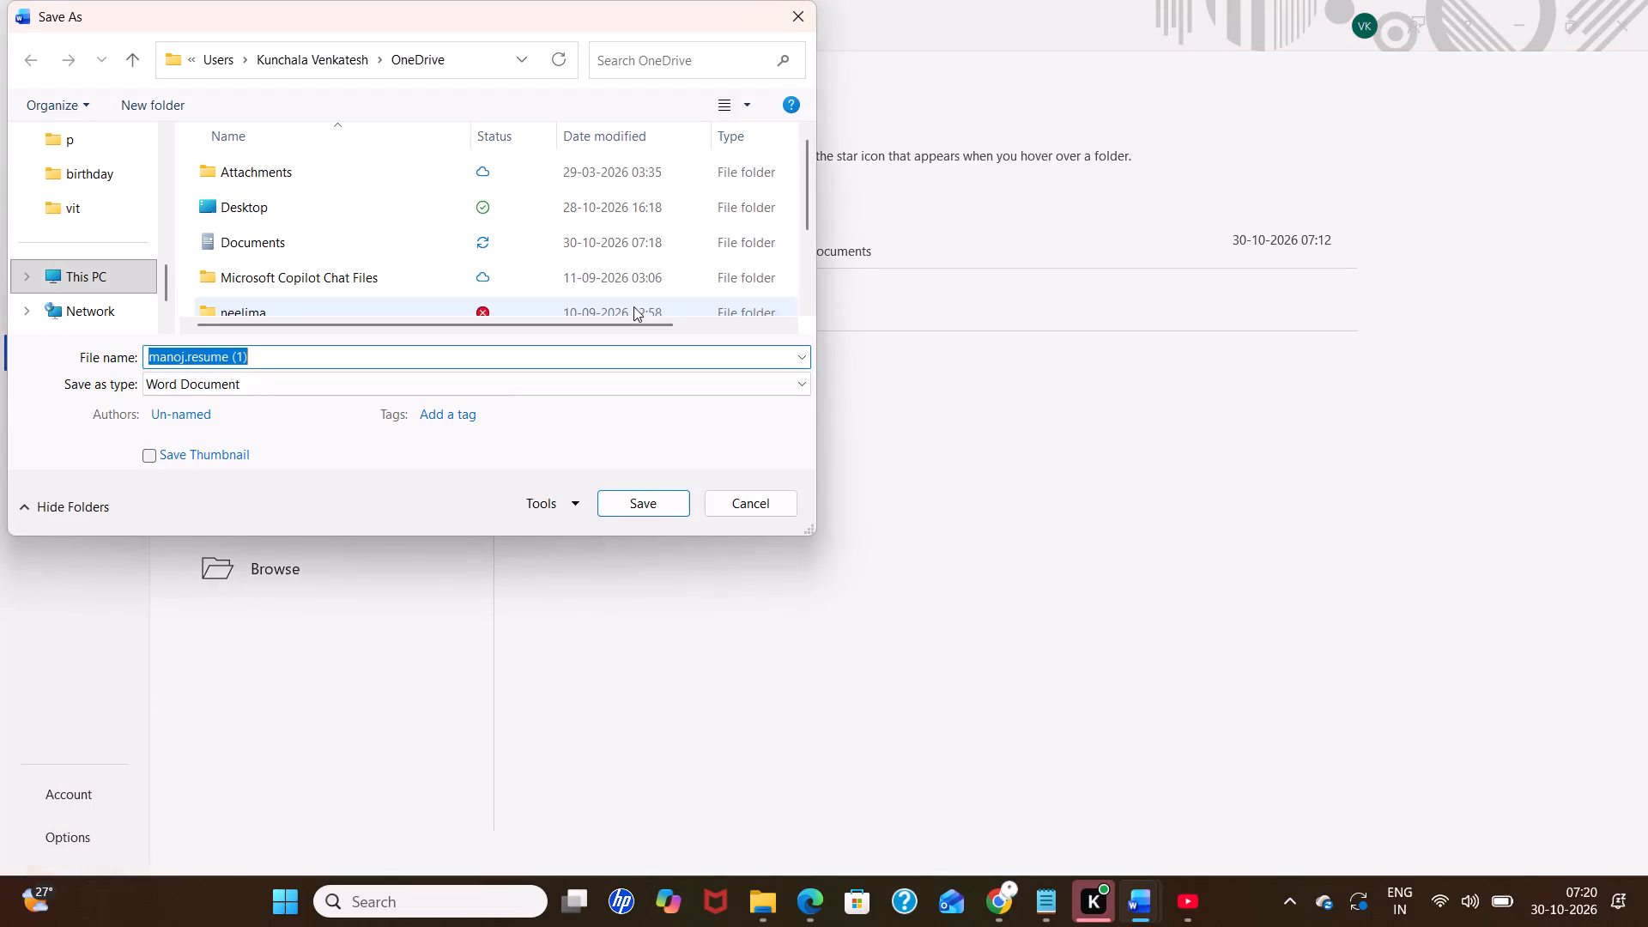
click(309, 355)
key(BackSpace)
key(BackSpace)
key(BackSpace)
key(BackSpace)
key(BackSpace)
key(BackSpace)
key(BackSpace)
key(BackSpace)
key(BackSpace)
key(BackSpace)
key(BackSpace)
key(BackSpace)
key(BackSpace)
key(BackSpace)
key(BackSpace)
key(BackSpace)
key(BackSpace)
key(BackSpace)
key(BackSpace)
key(BackSpace)
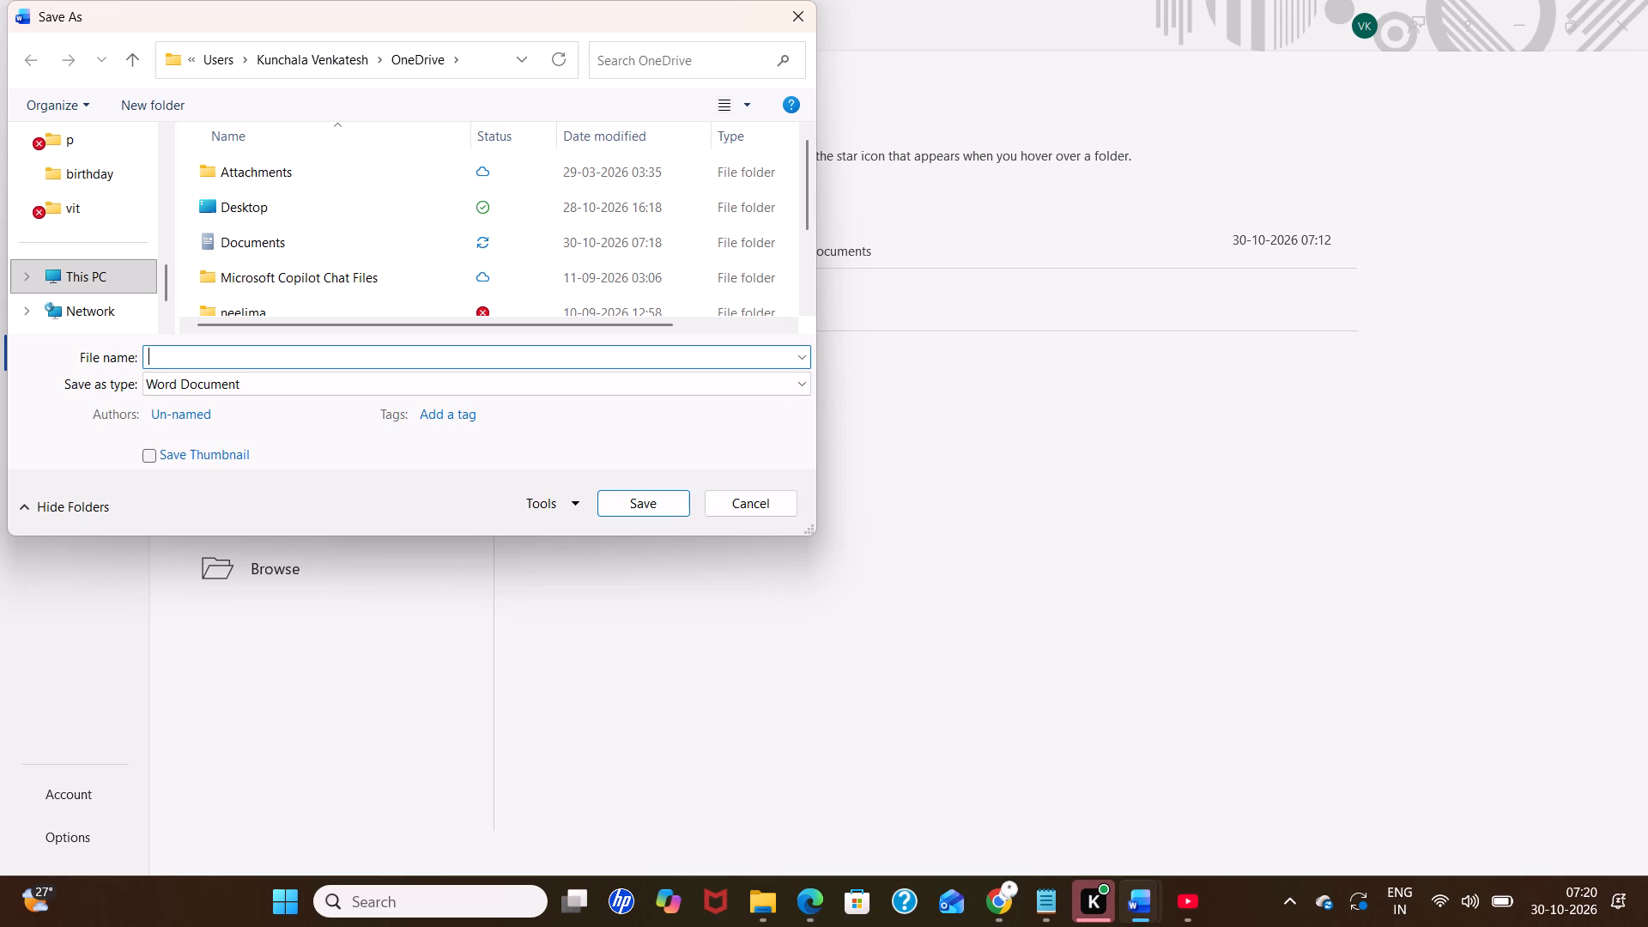
key(k)
key(BackSpace)
key(period)
text(enkatesh)
key(period)
text(resume)
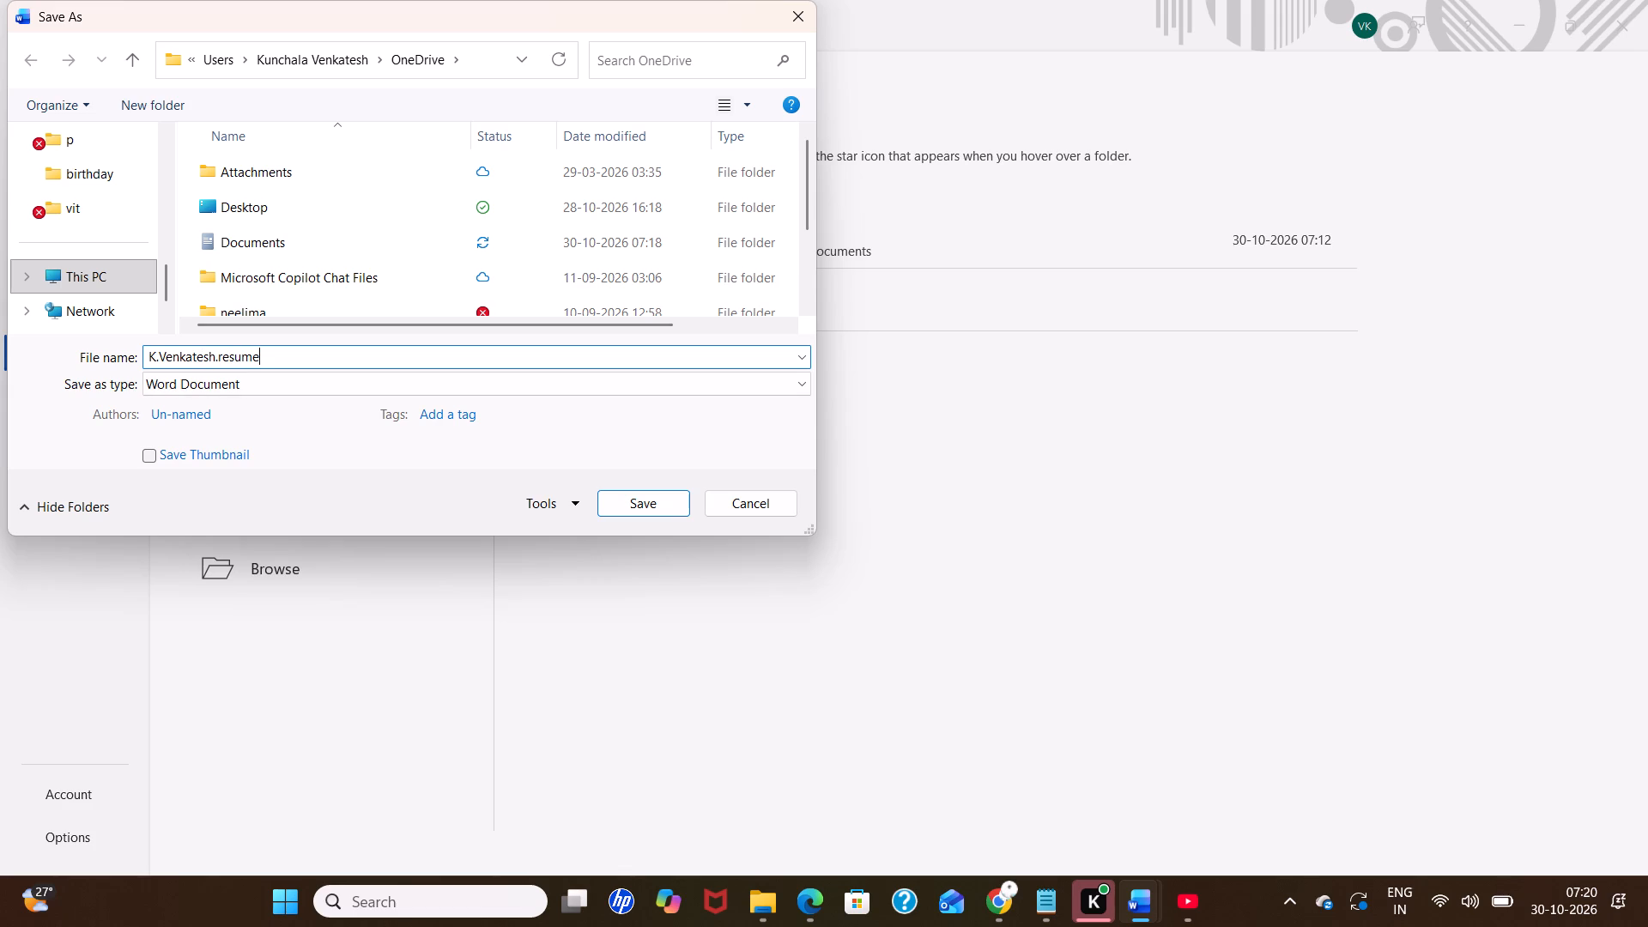
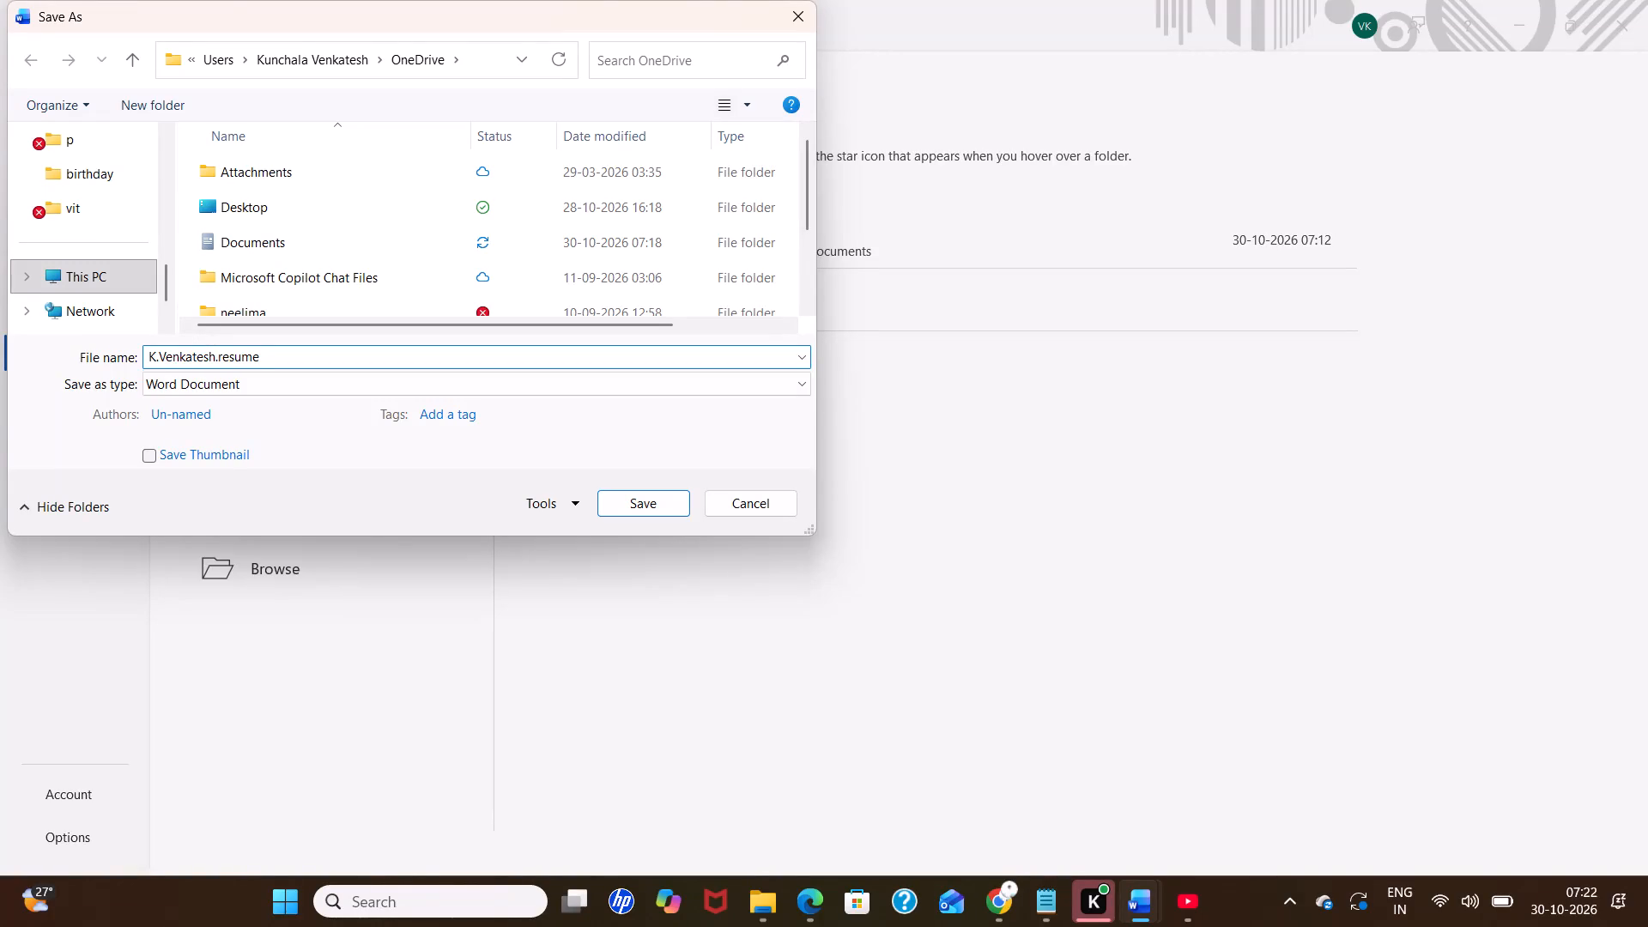
Drop the leading initial and dot from the file name, keeping the given name and ".resume", and save the resume to OneDrive as PDF.
click(157, 356)
key(BackSpace)
key(Right)
key(BackSpace)
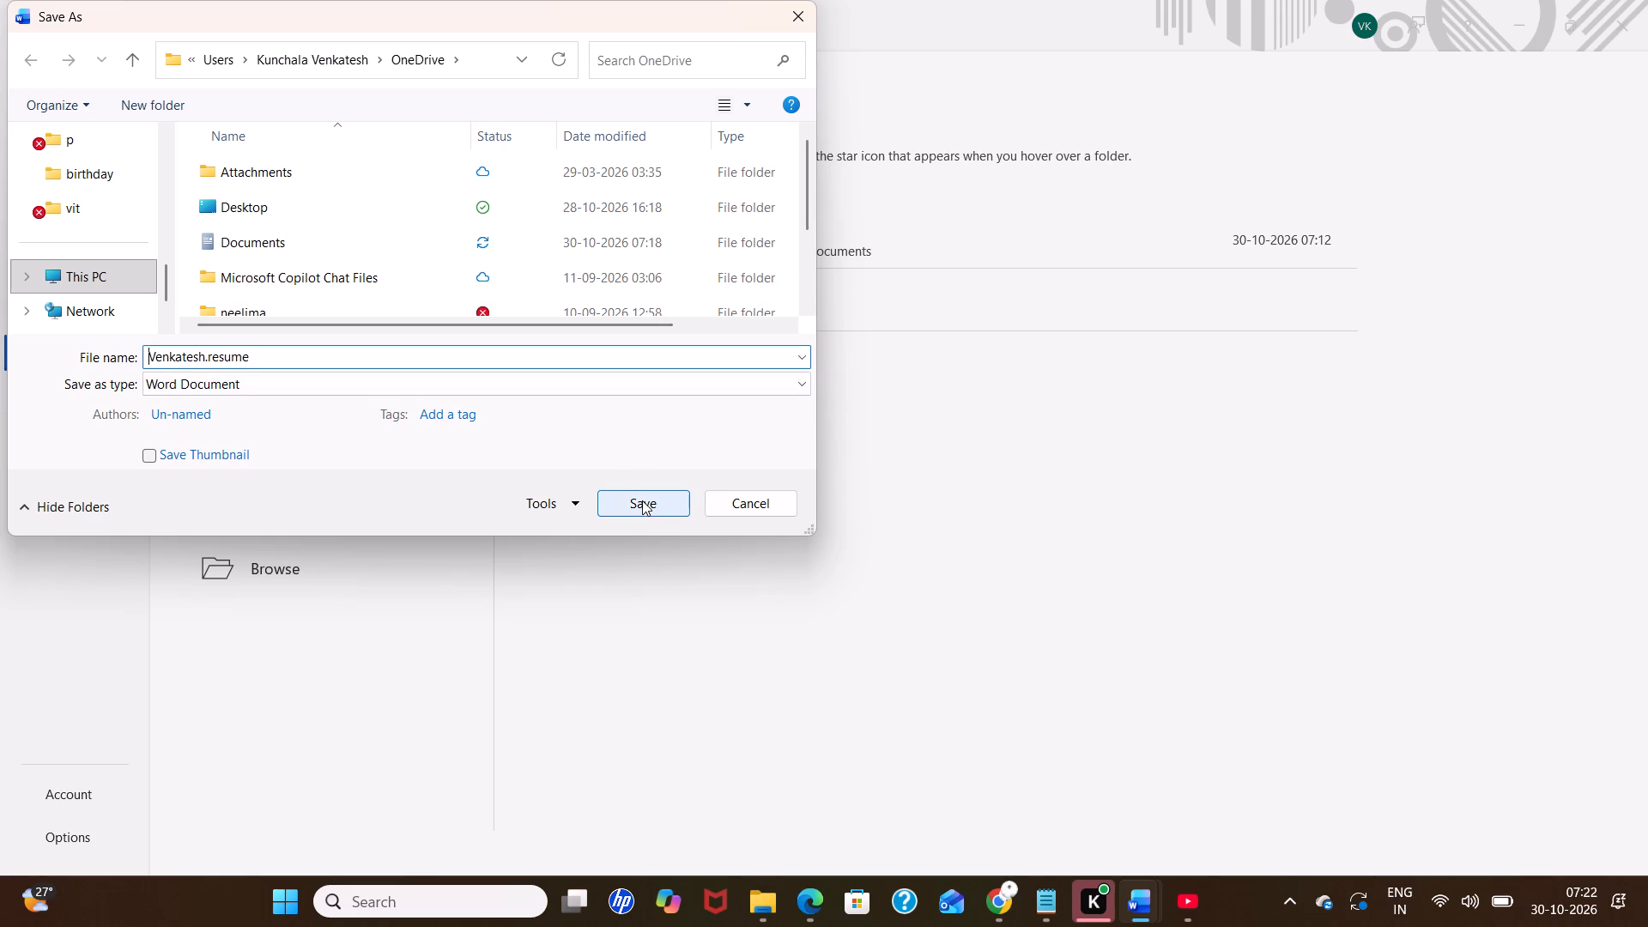
click(791, 386)
click(502, 502)
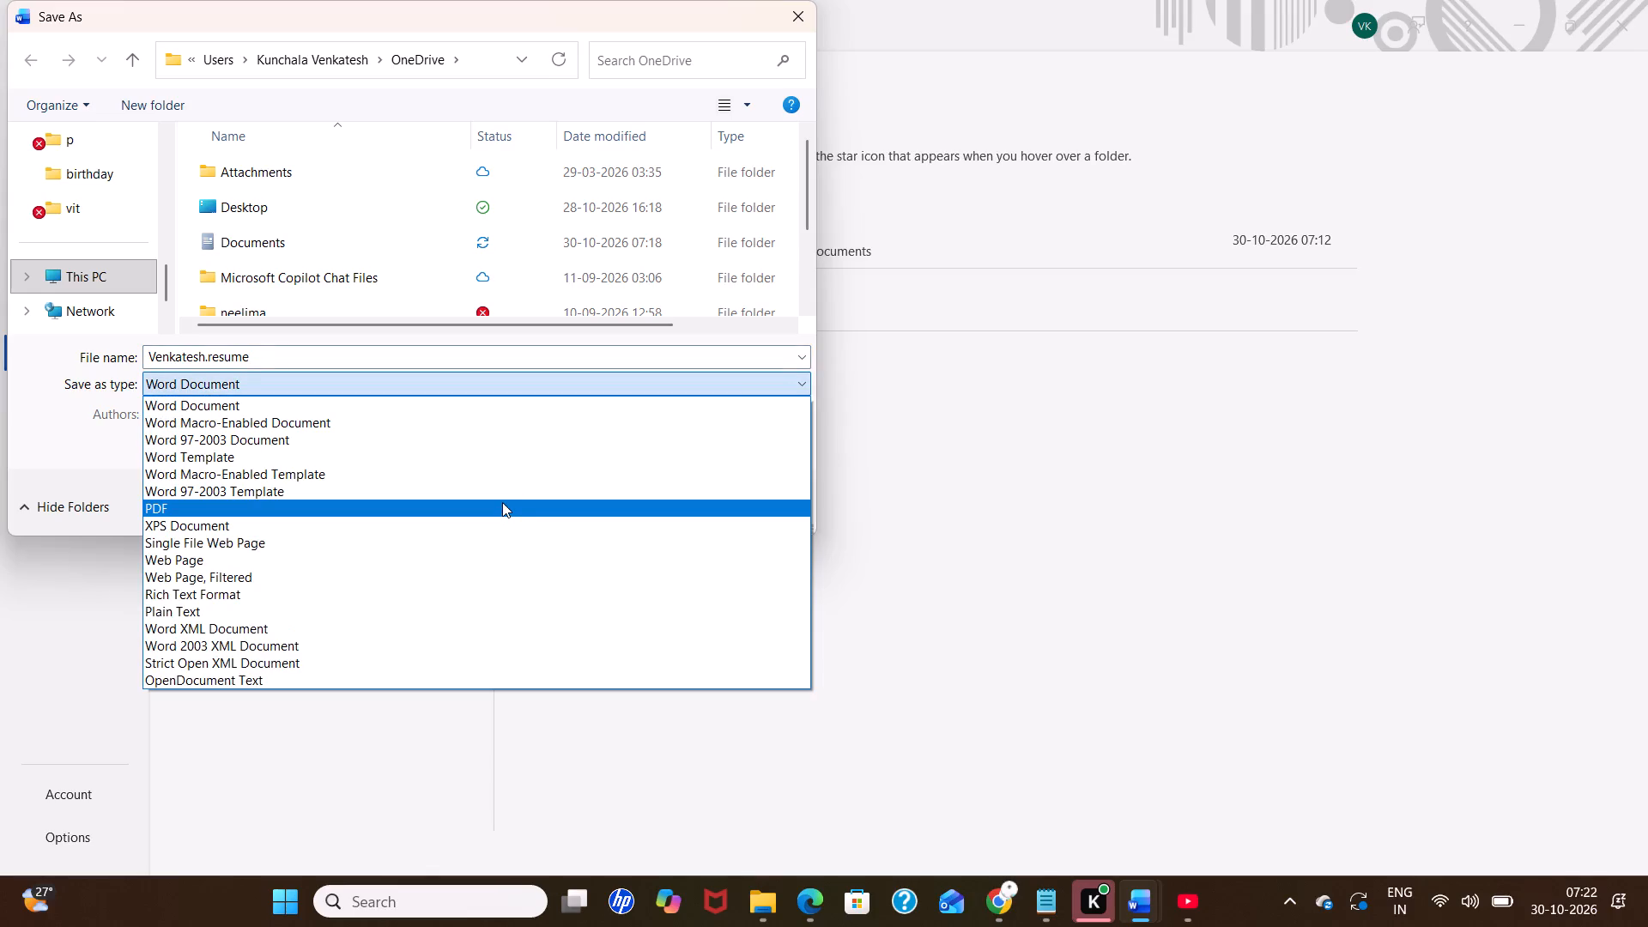
click(620, 551)
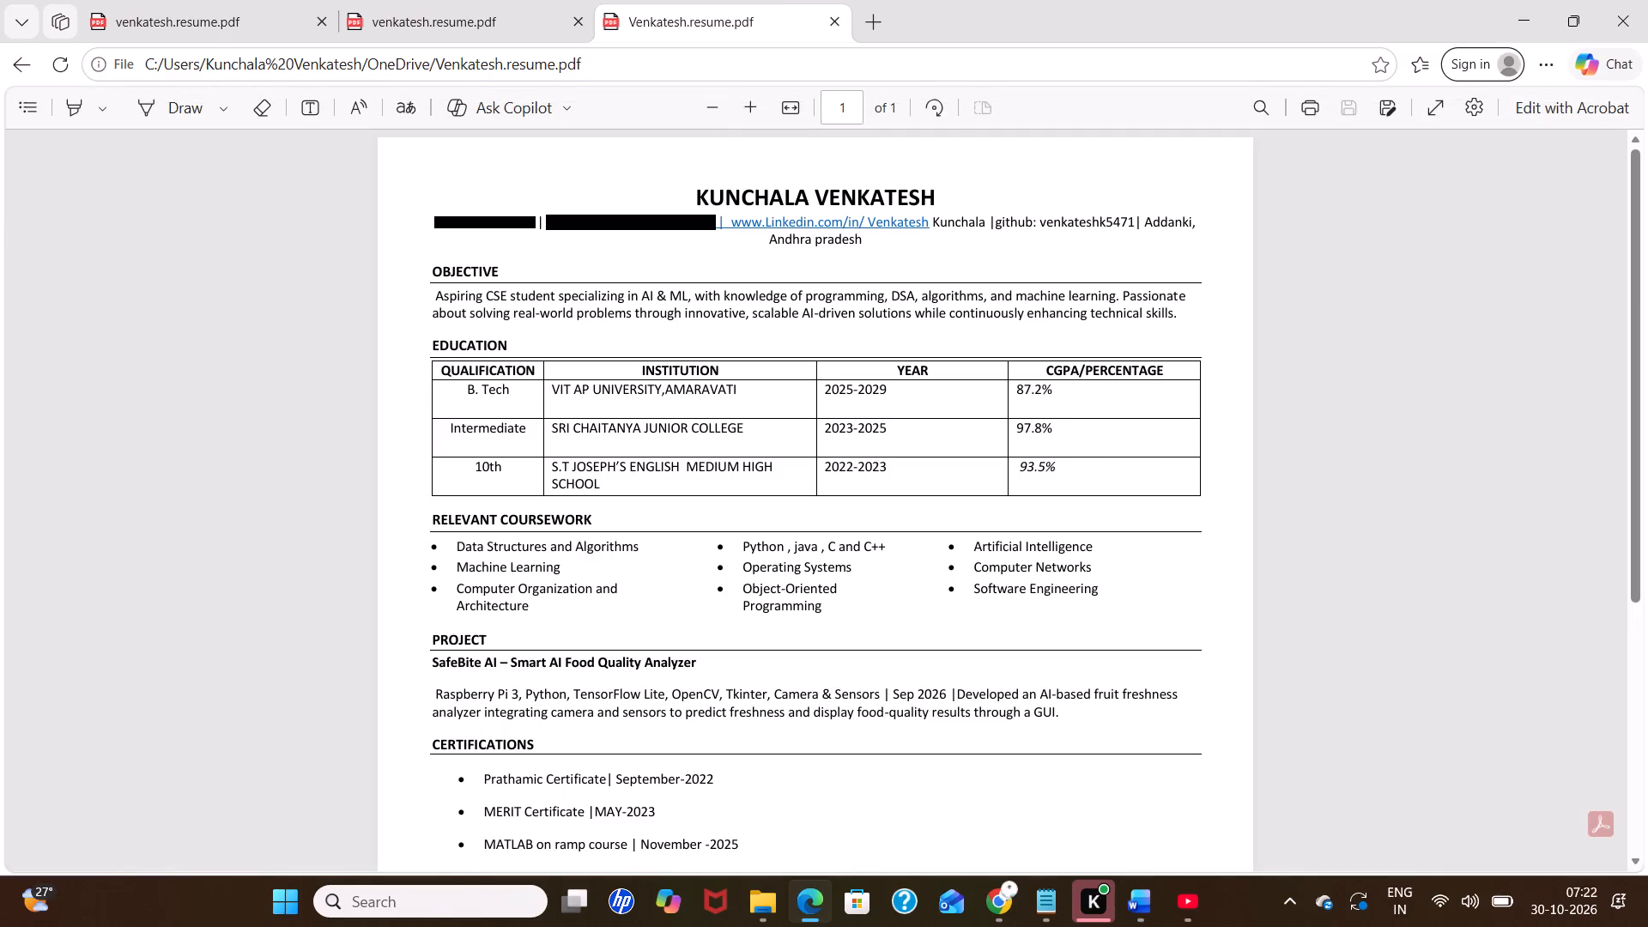
Review the exported resume PDF from the name header down to HOBBIES, checking its layout and page fit.
scroll(606, 414, down, 5)
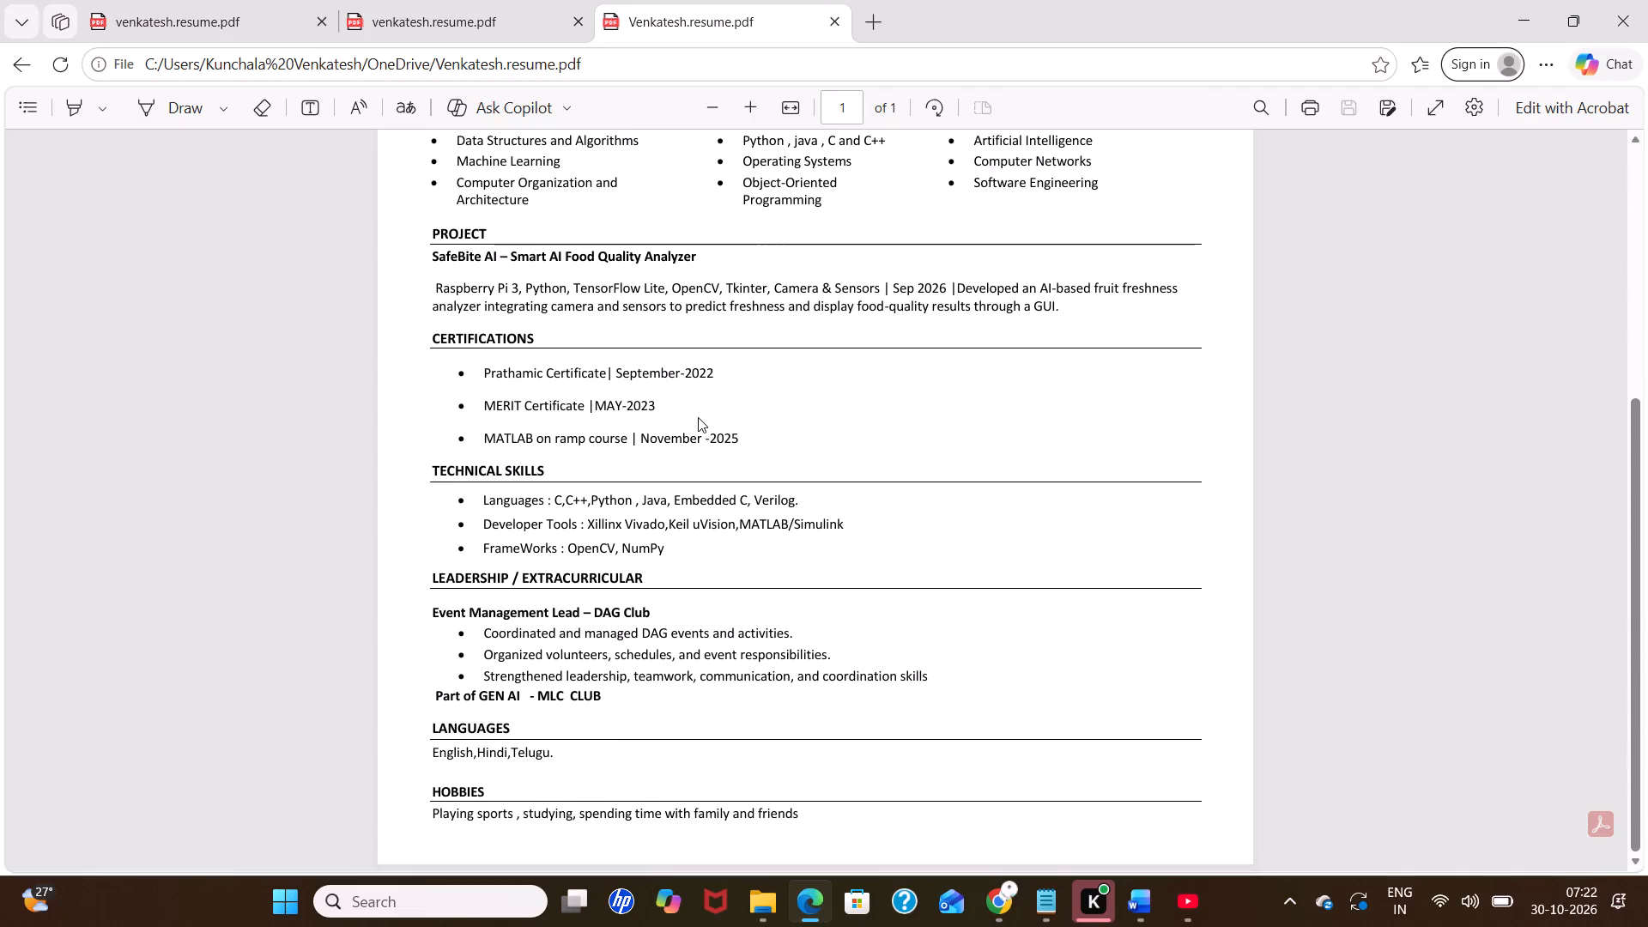
scroll(700, 417, up, 4)
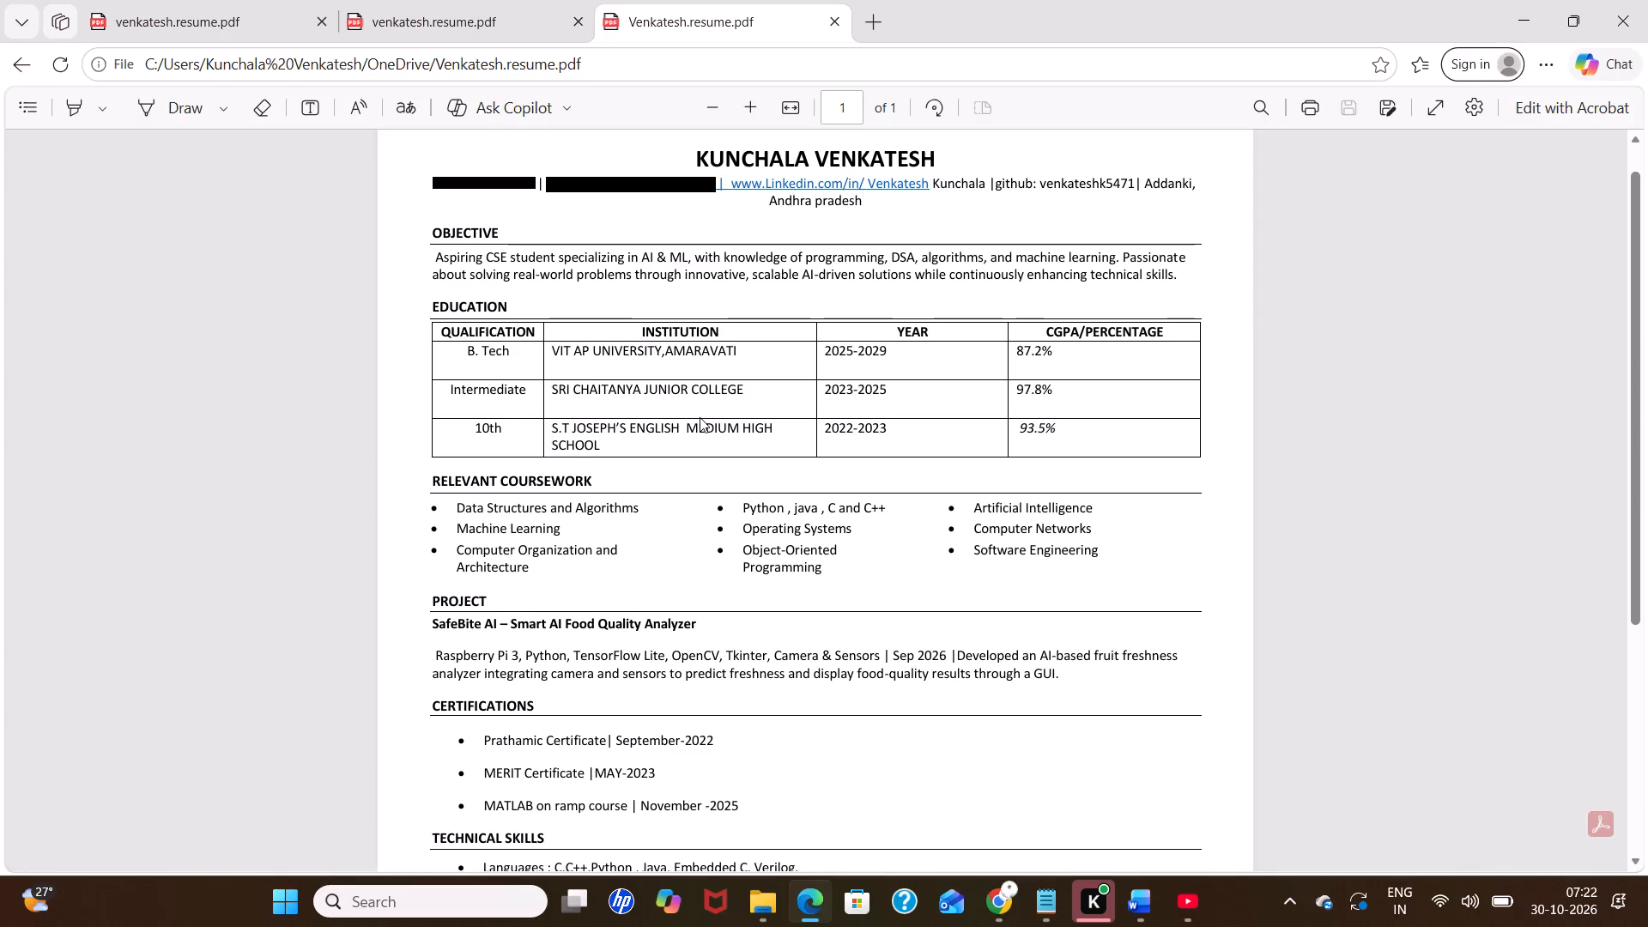
scroll(688, 330, down, 1)
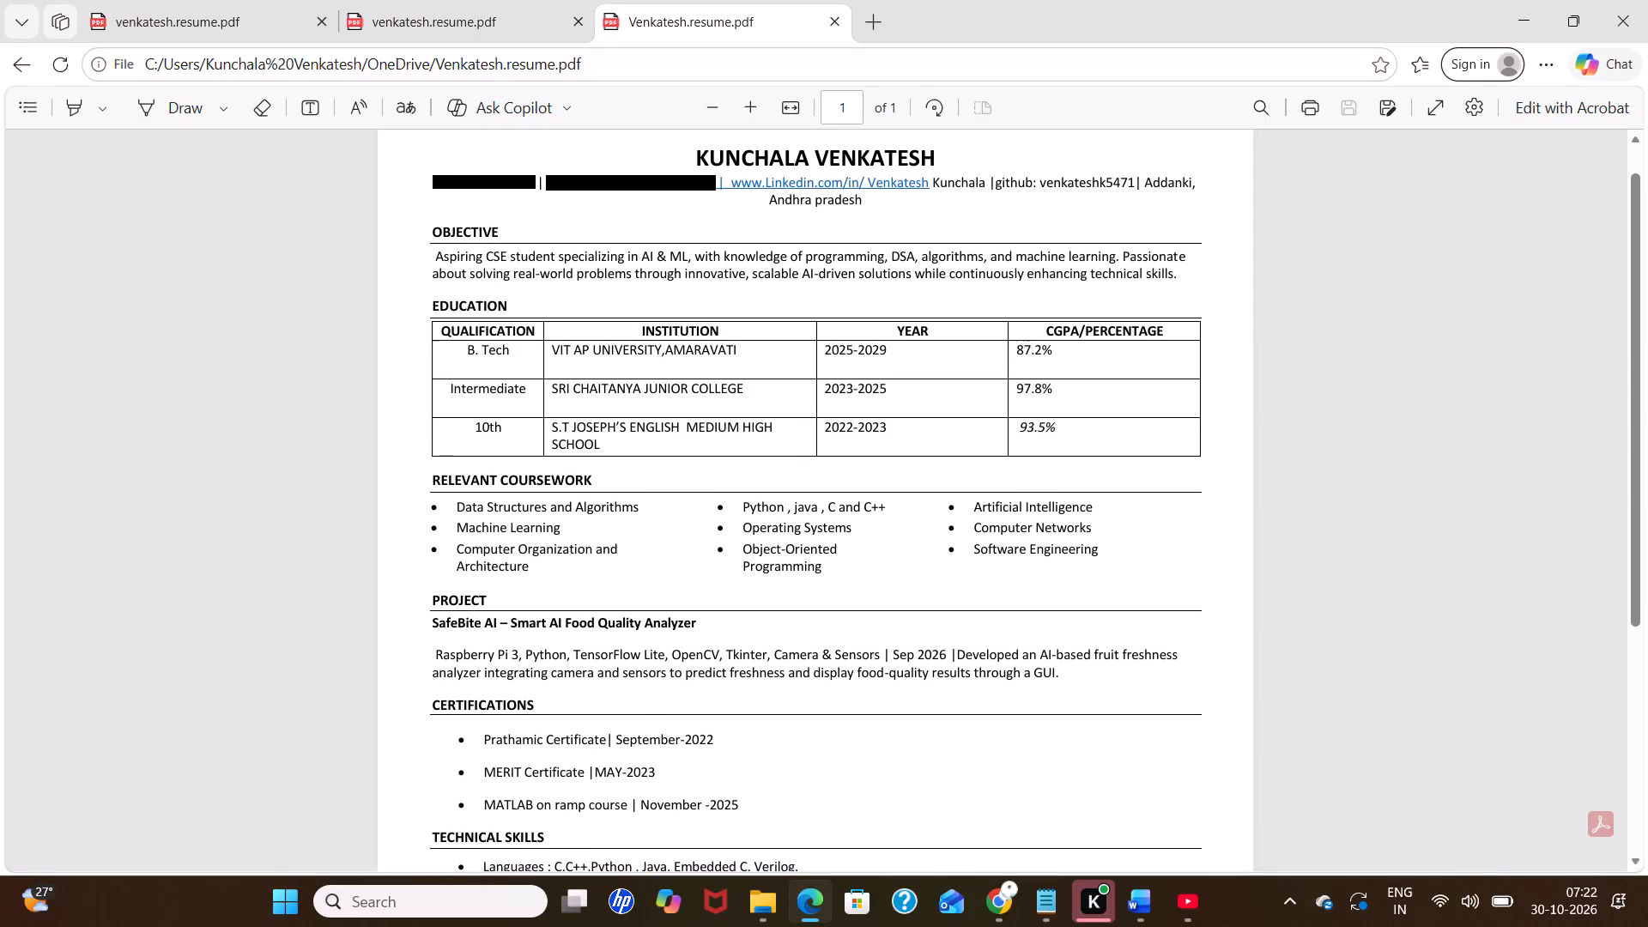
Compare the new resume PDF with the earlier version from the birthday folder, then examine the new PDF's full page again.
click(439, 4)
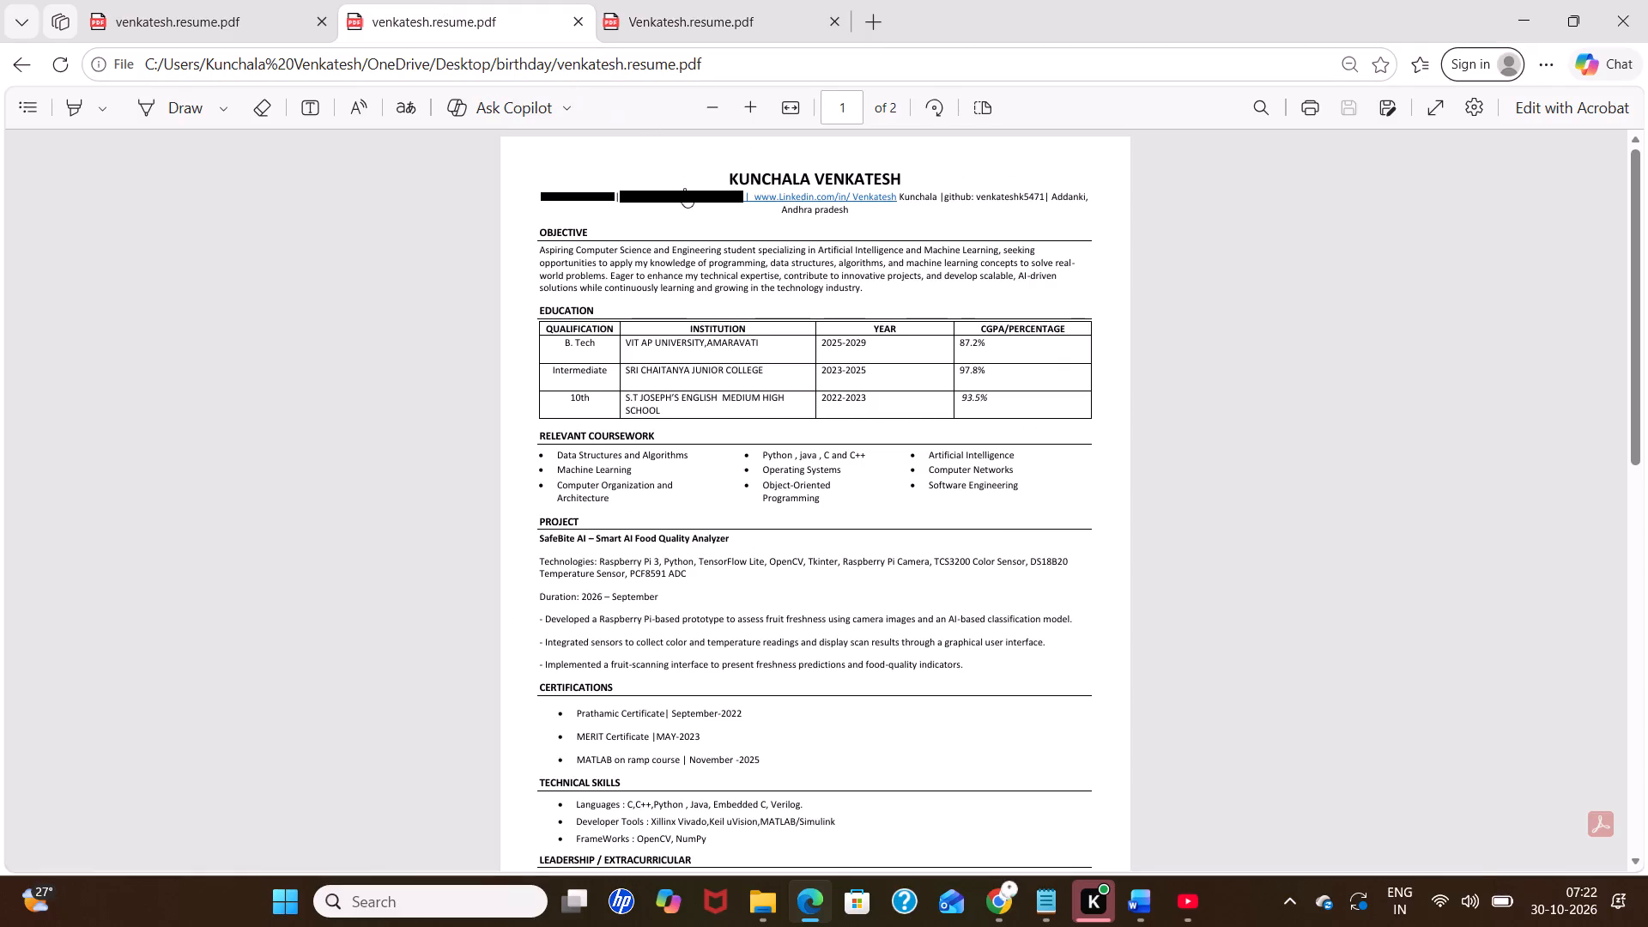
click(712, 20)
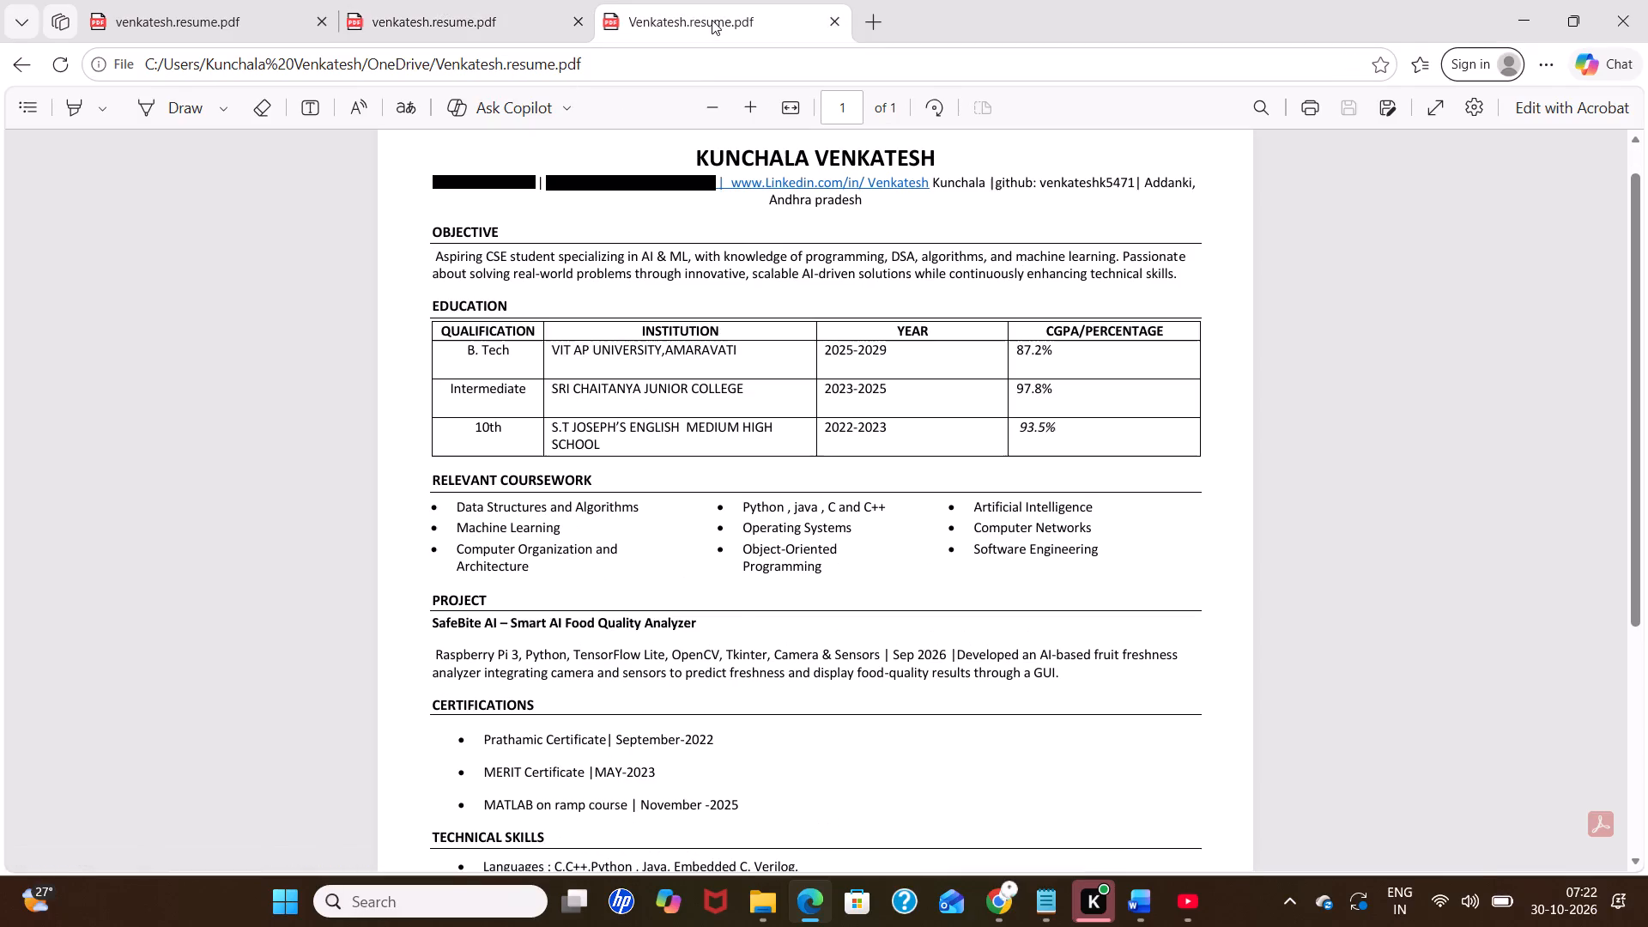
click(428, 0)
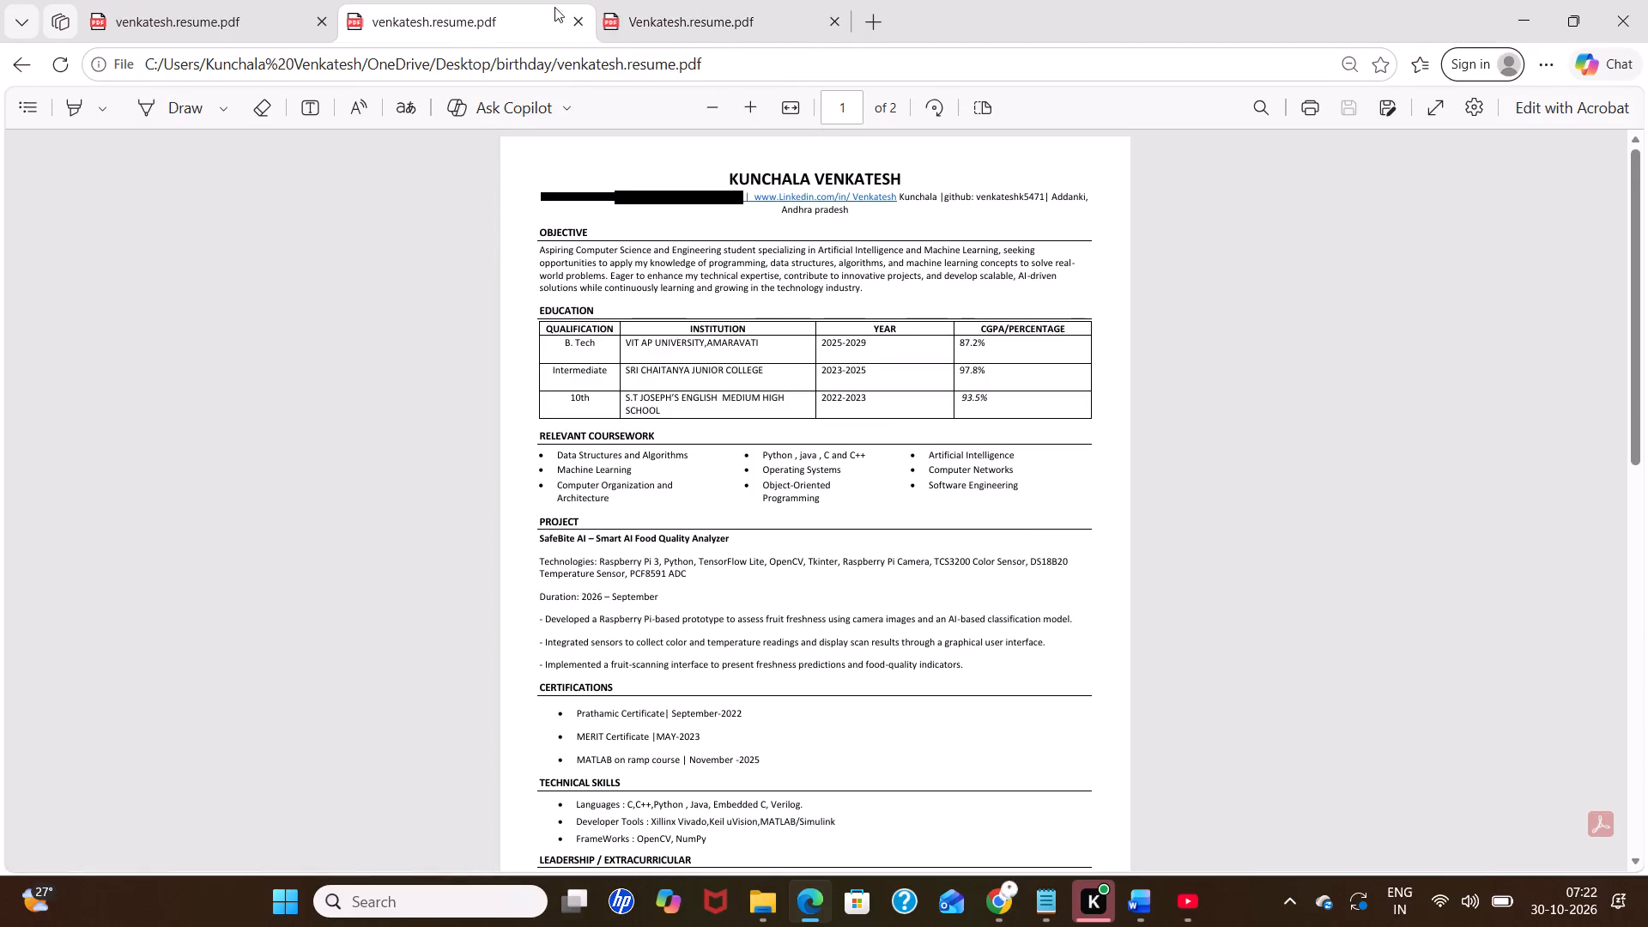
click(671, 20)
click(506, 0)
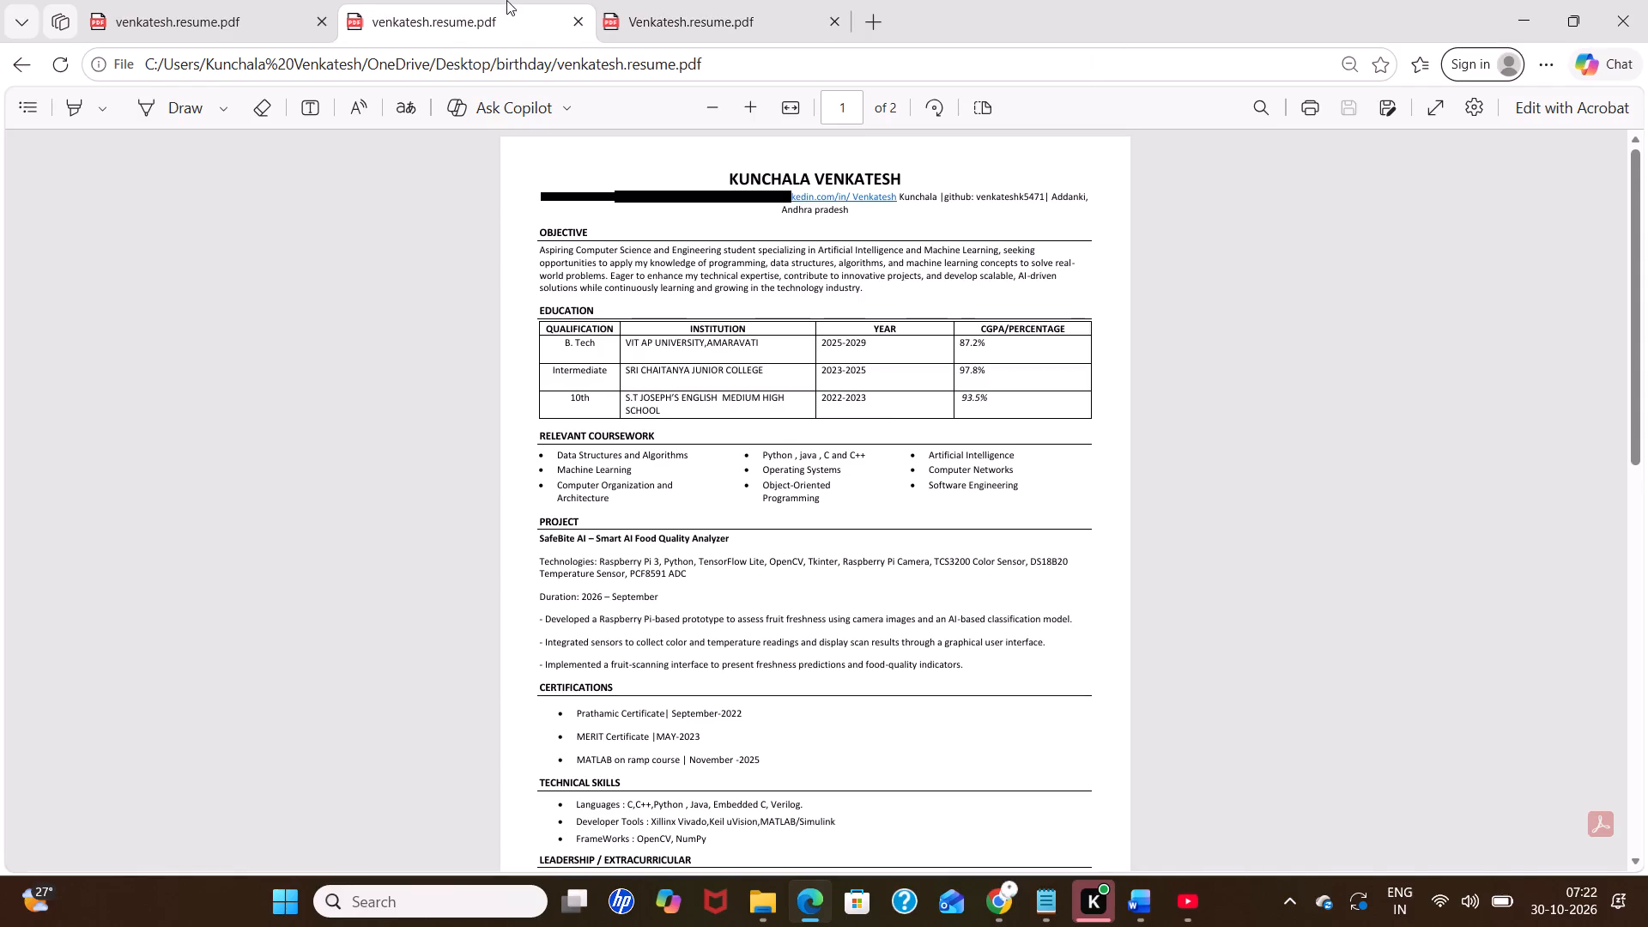
click(680, 0)
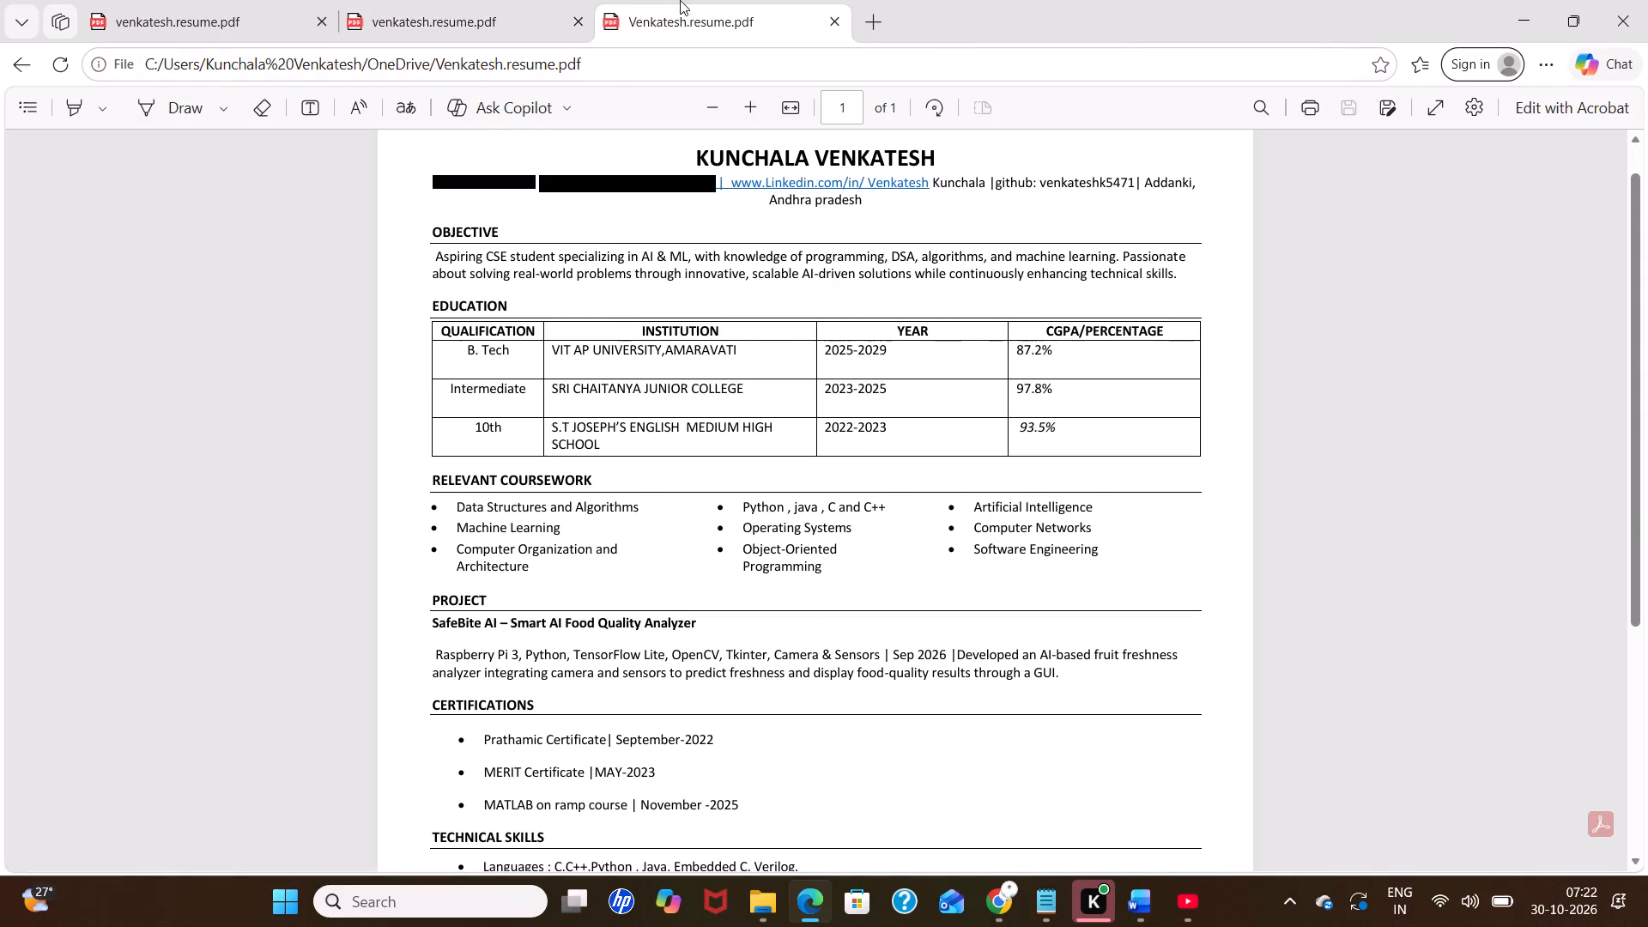
scroll(702, 258, down, 4)
scroll(702, 258, up, 3)
scroll(702, 258, down, 4)
scroll(702, 258, up, 2)
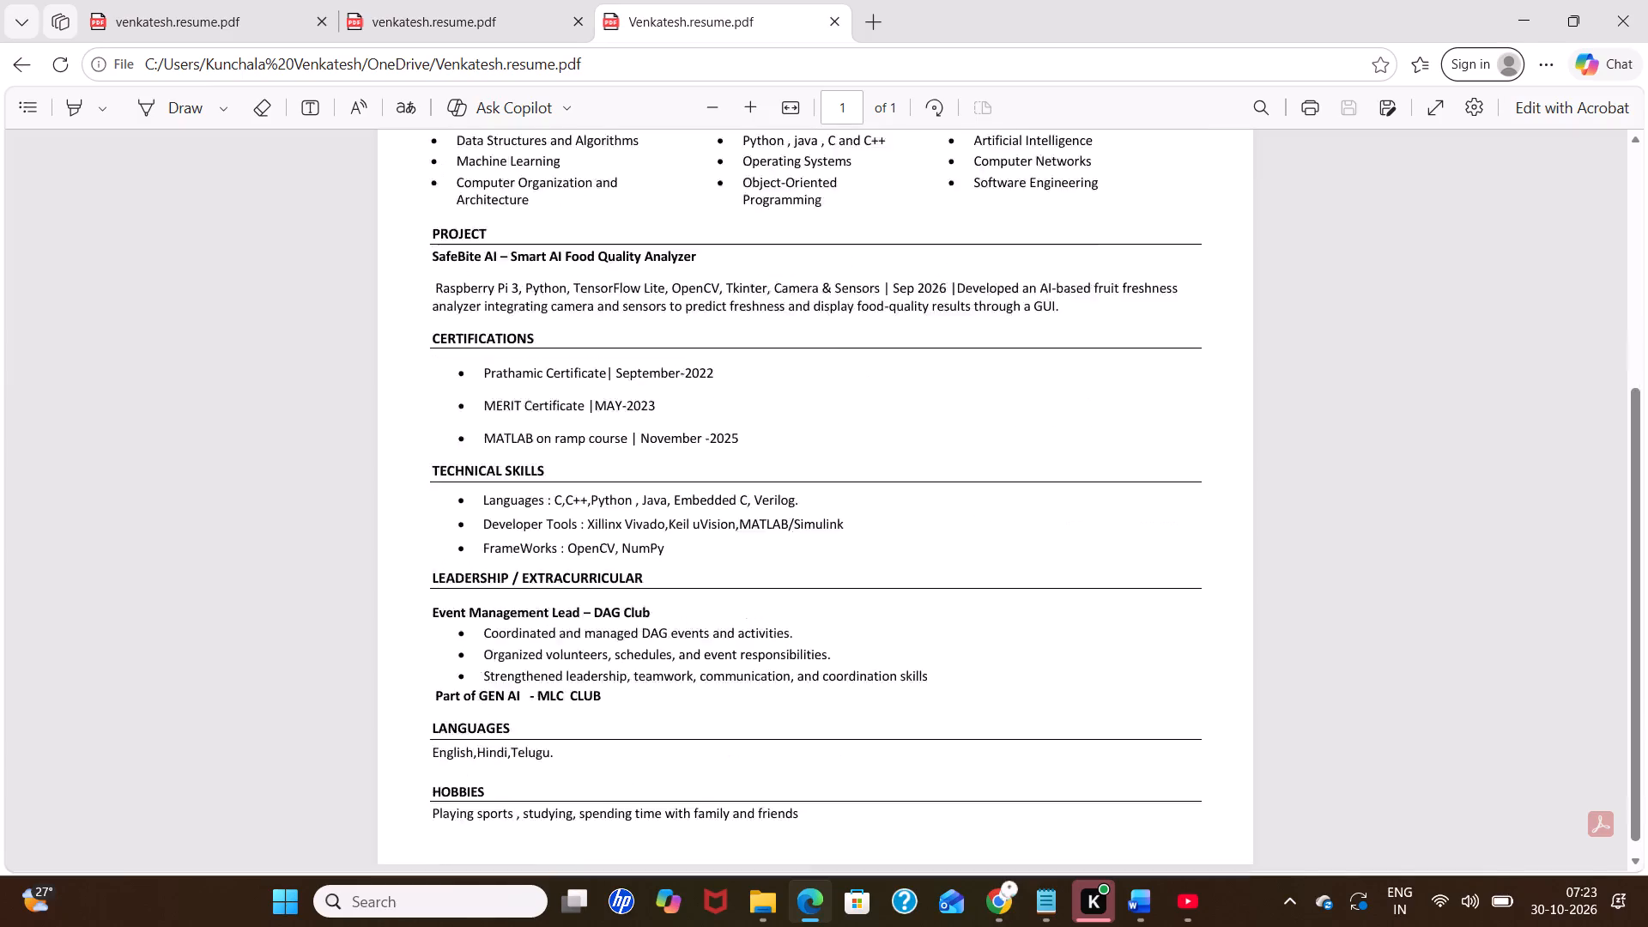
scroll(702, 258, up, 3)
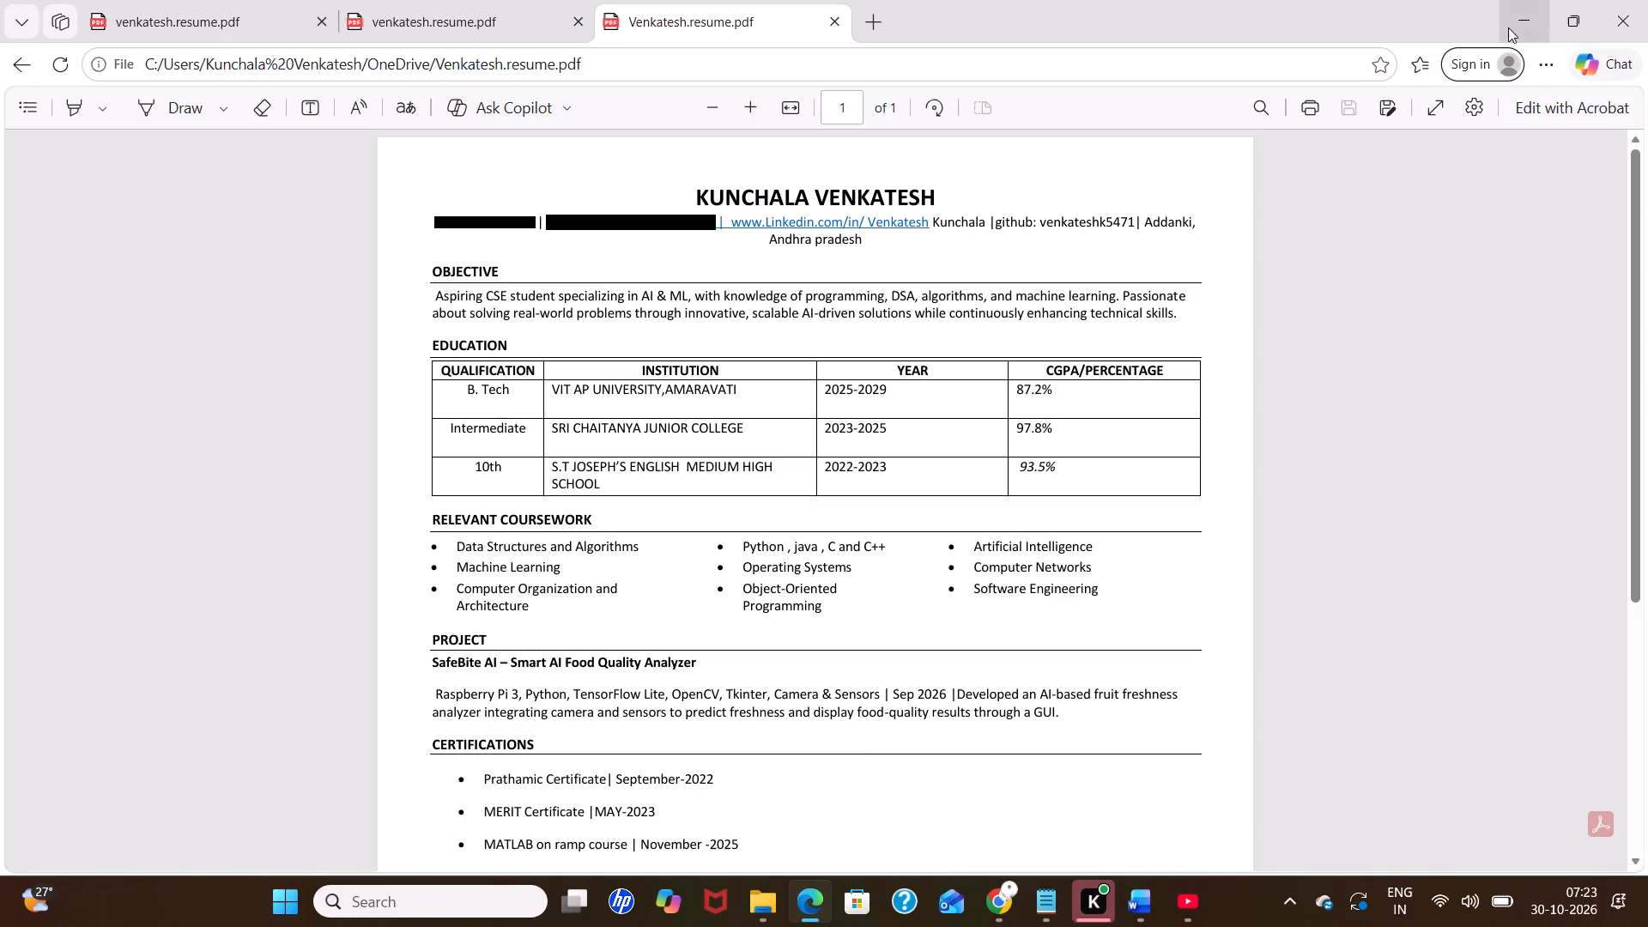
Switch to File Explorer and open the newly saved resume PDF from the recent files to check its lower sections through HOBBIES.
drag(777, 901, 759, 892)
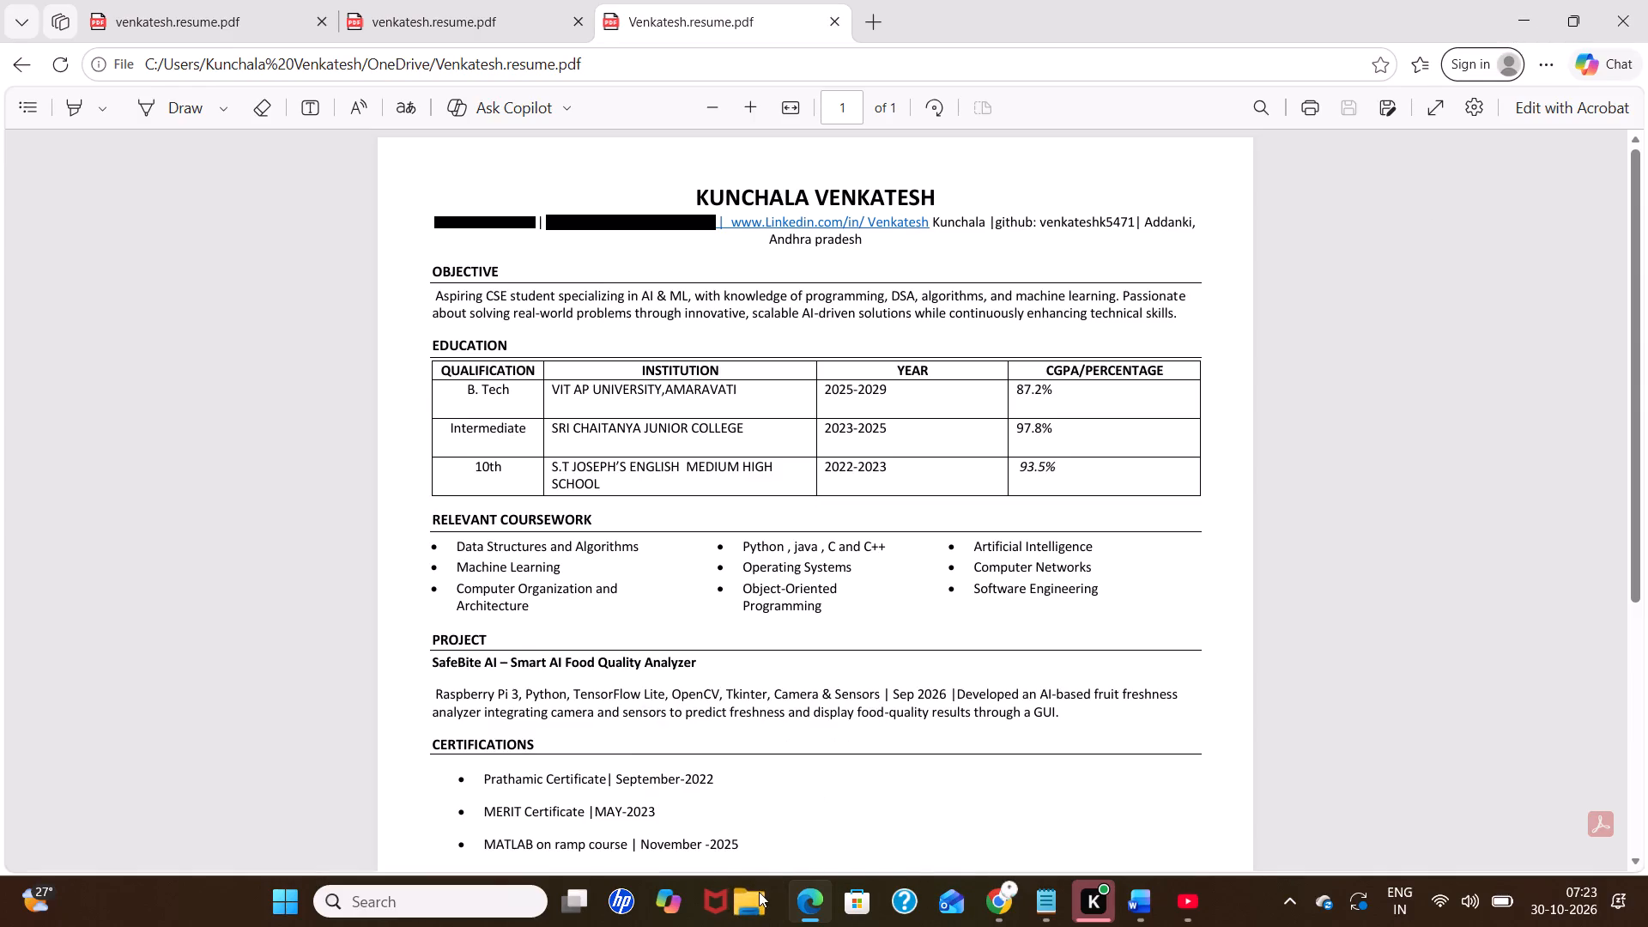
click(759, 892)
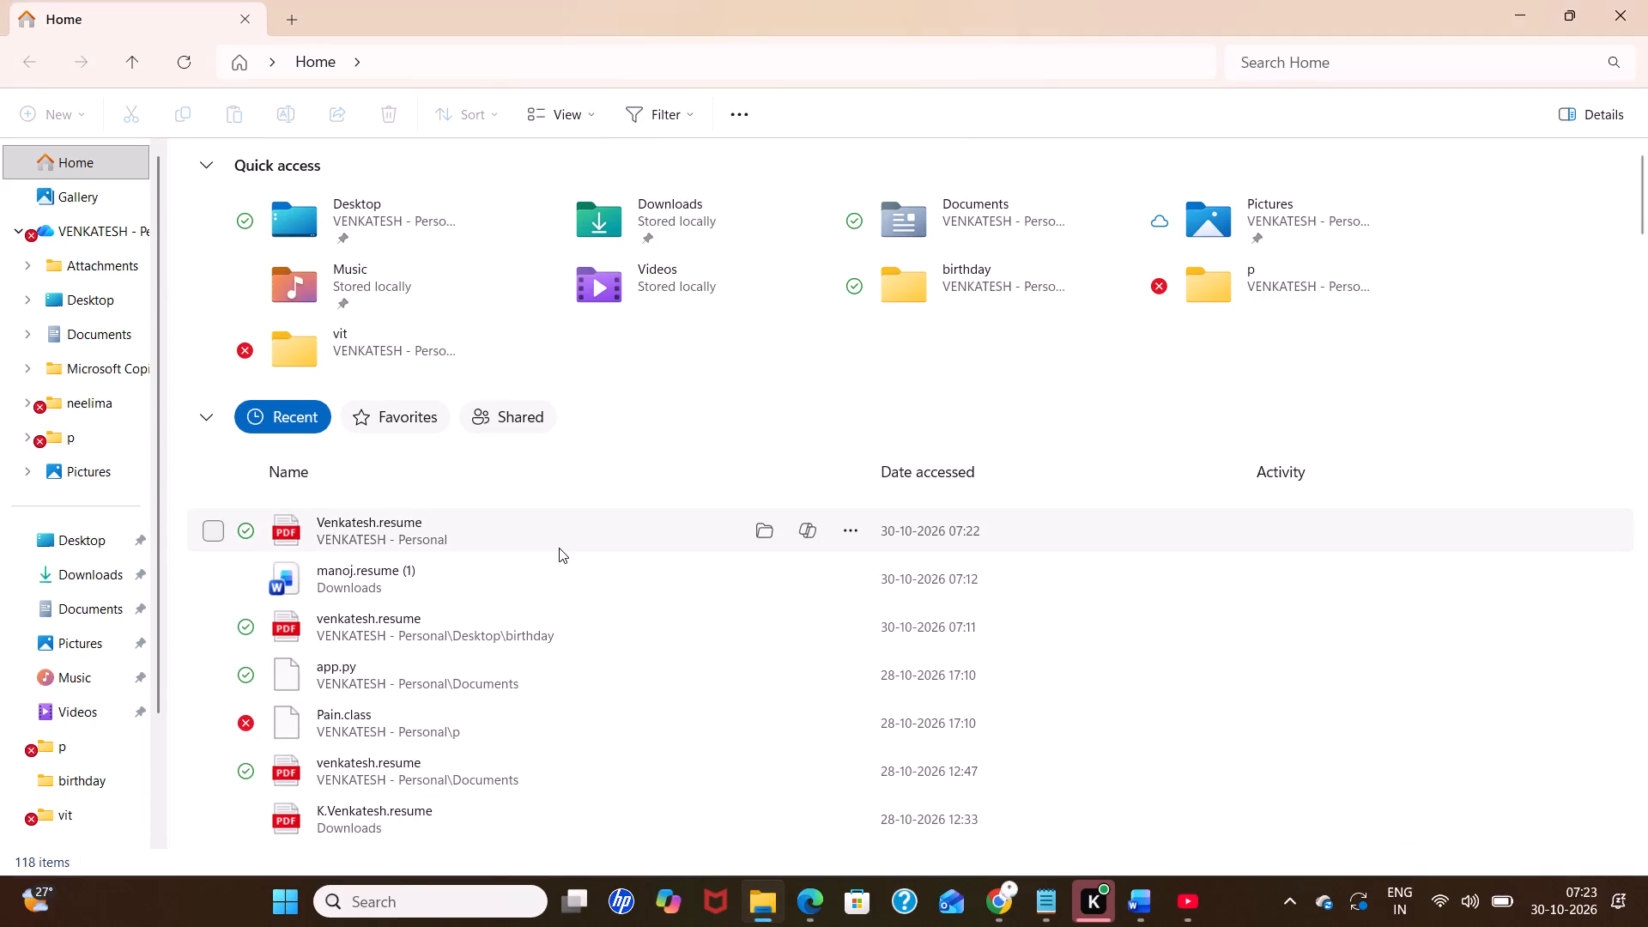
triple_click(559, 548)
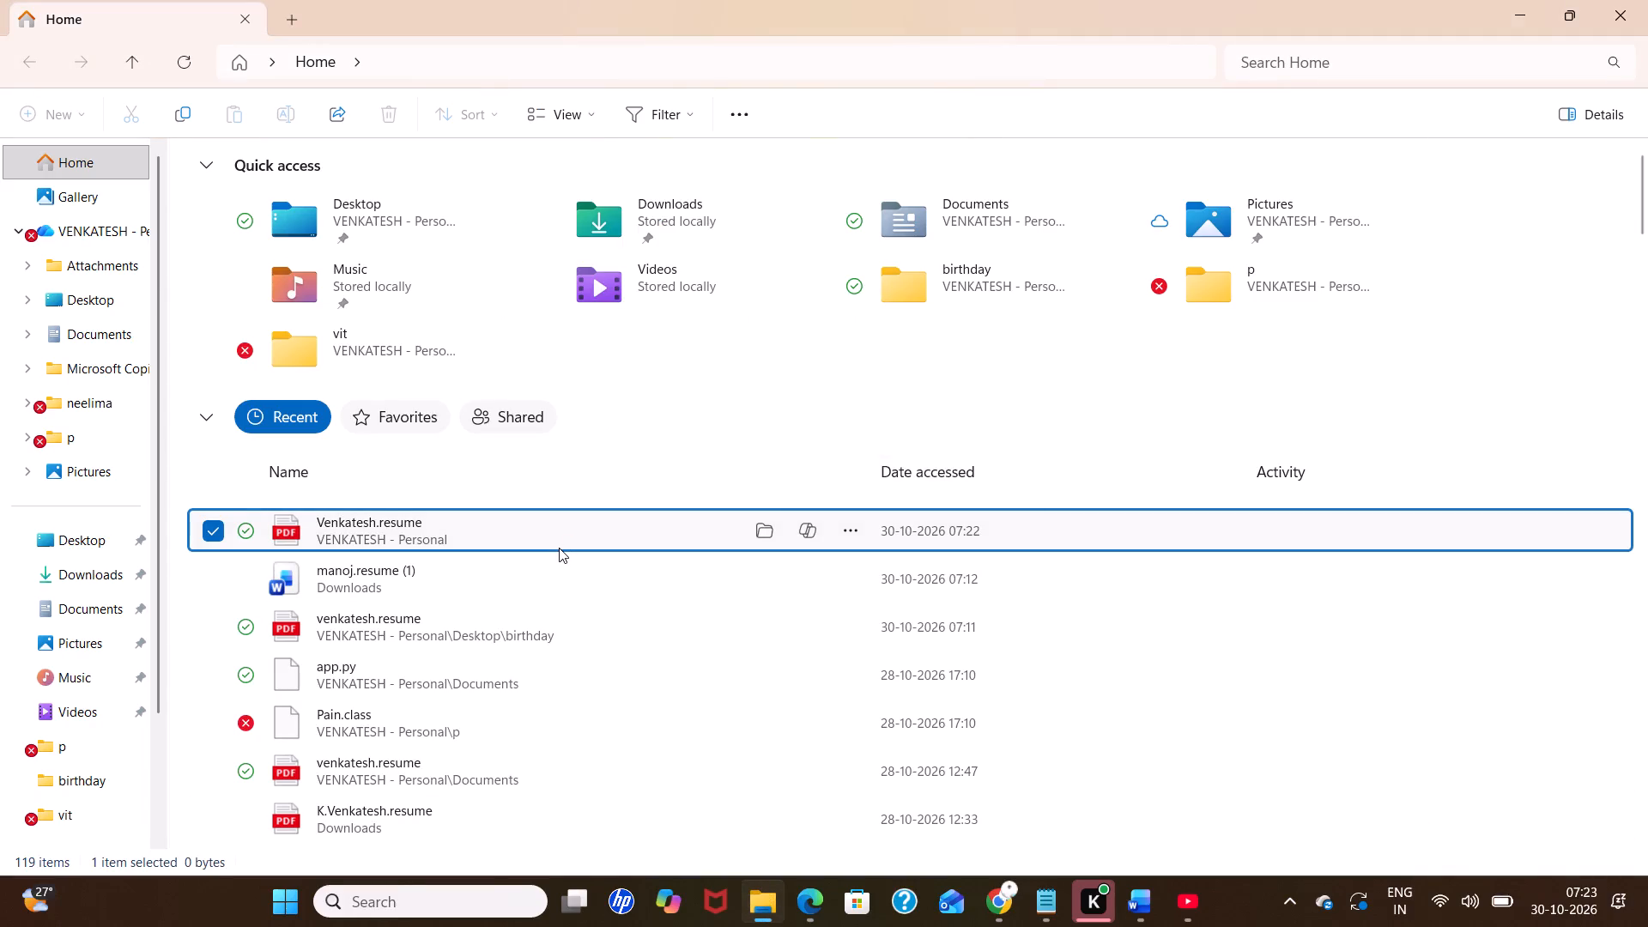
double_click(559, 534)
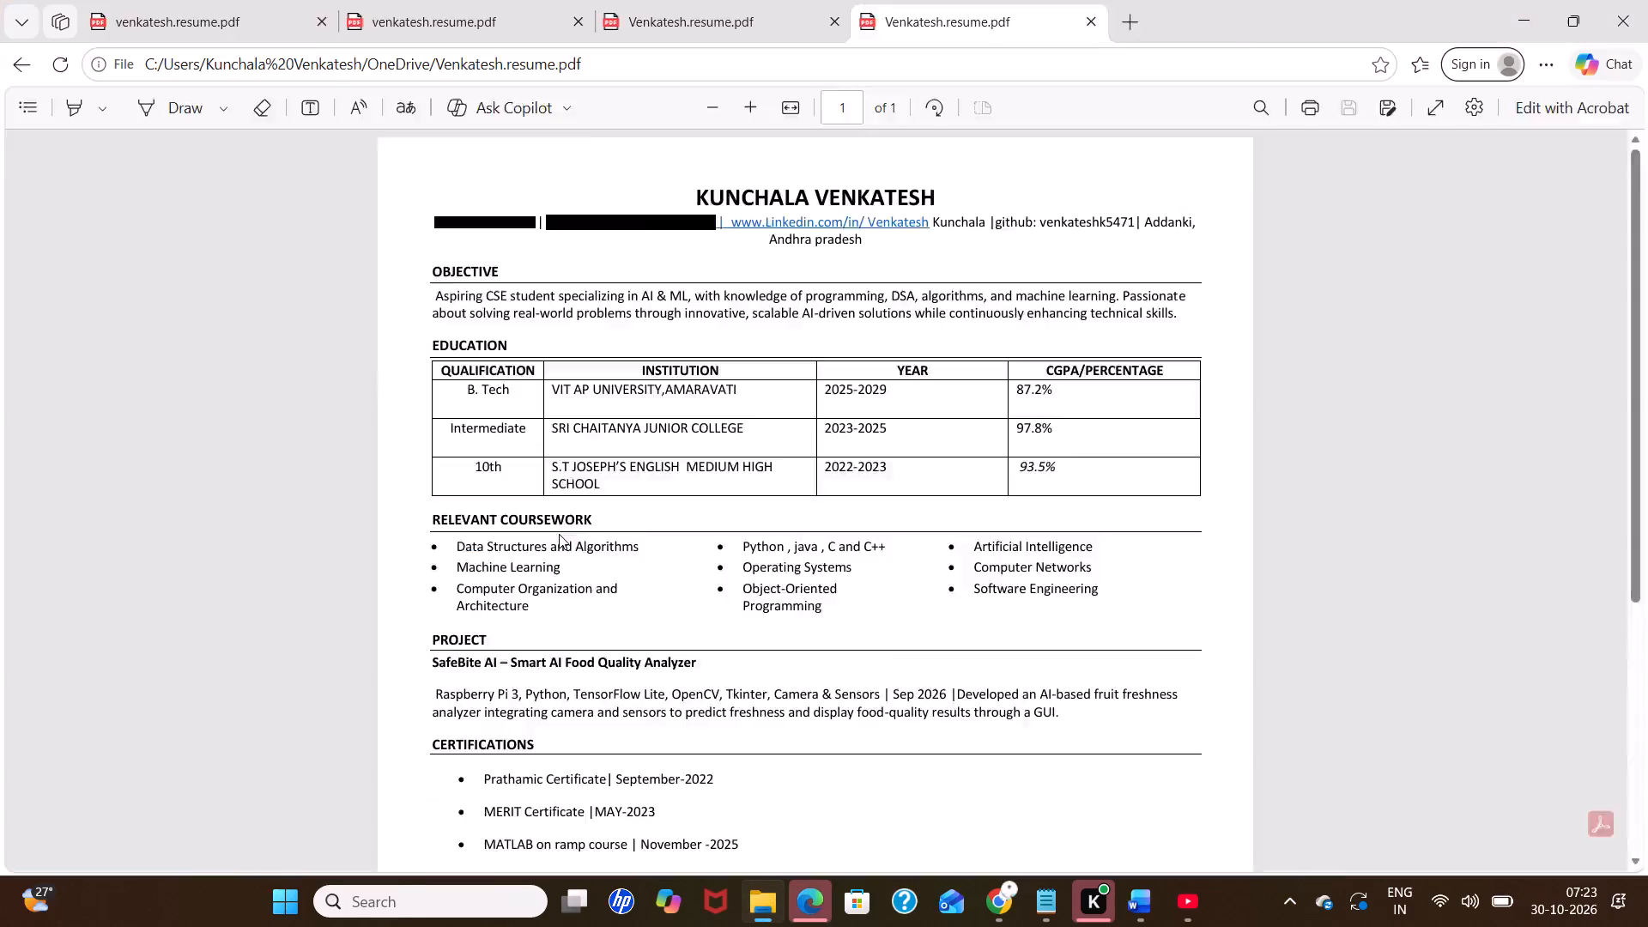
scroll(649, 562, down, 8)
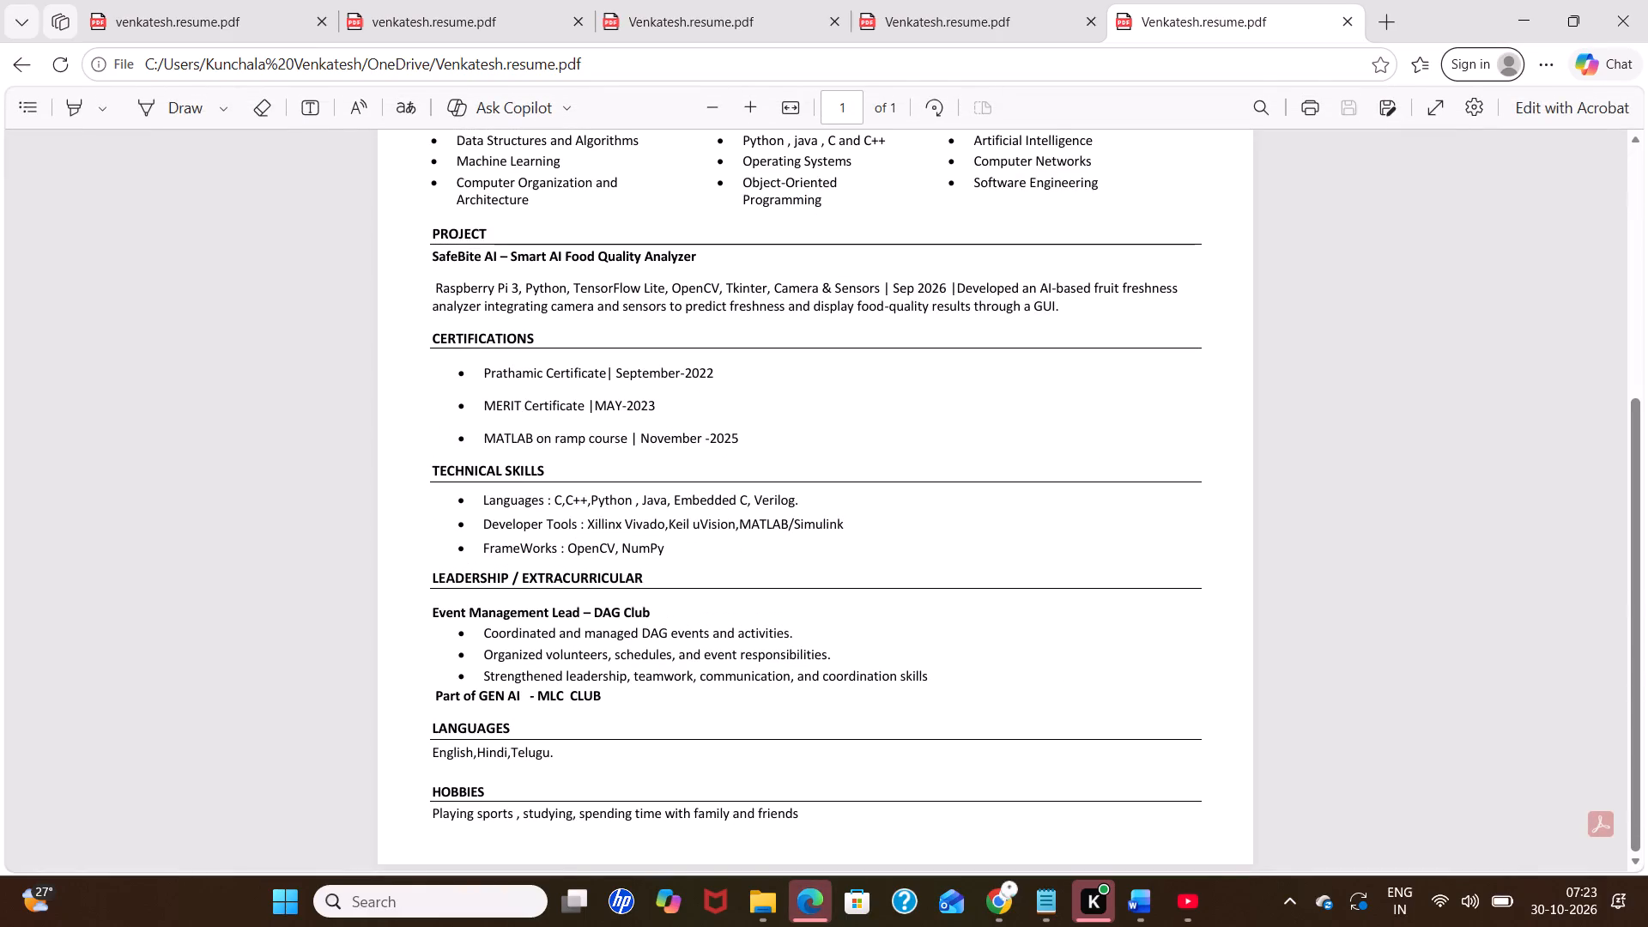
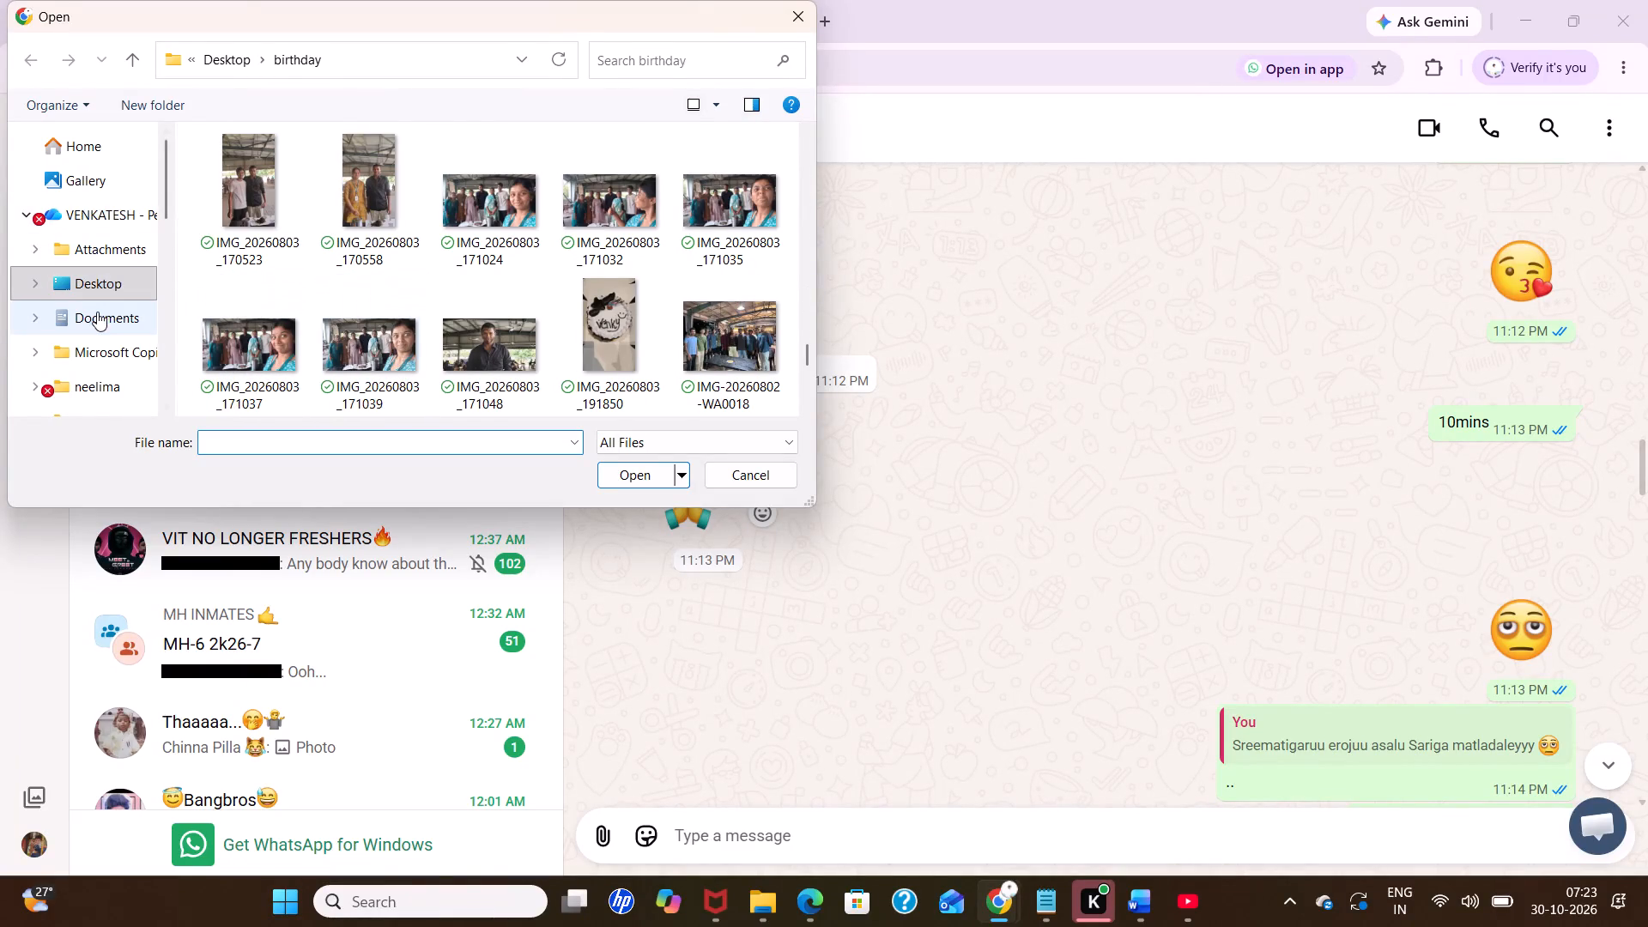
click(97, 312)
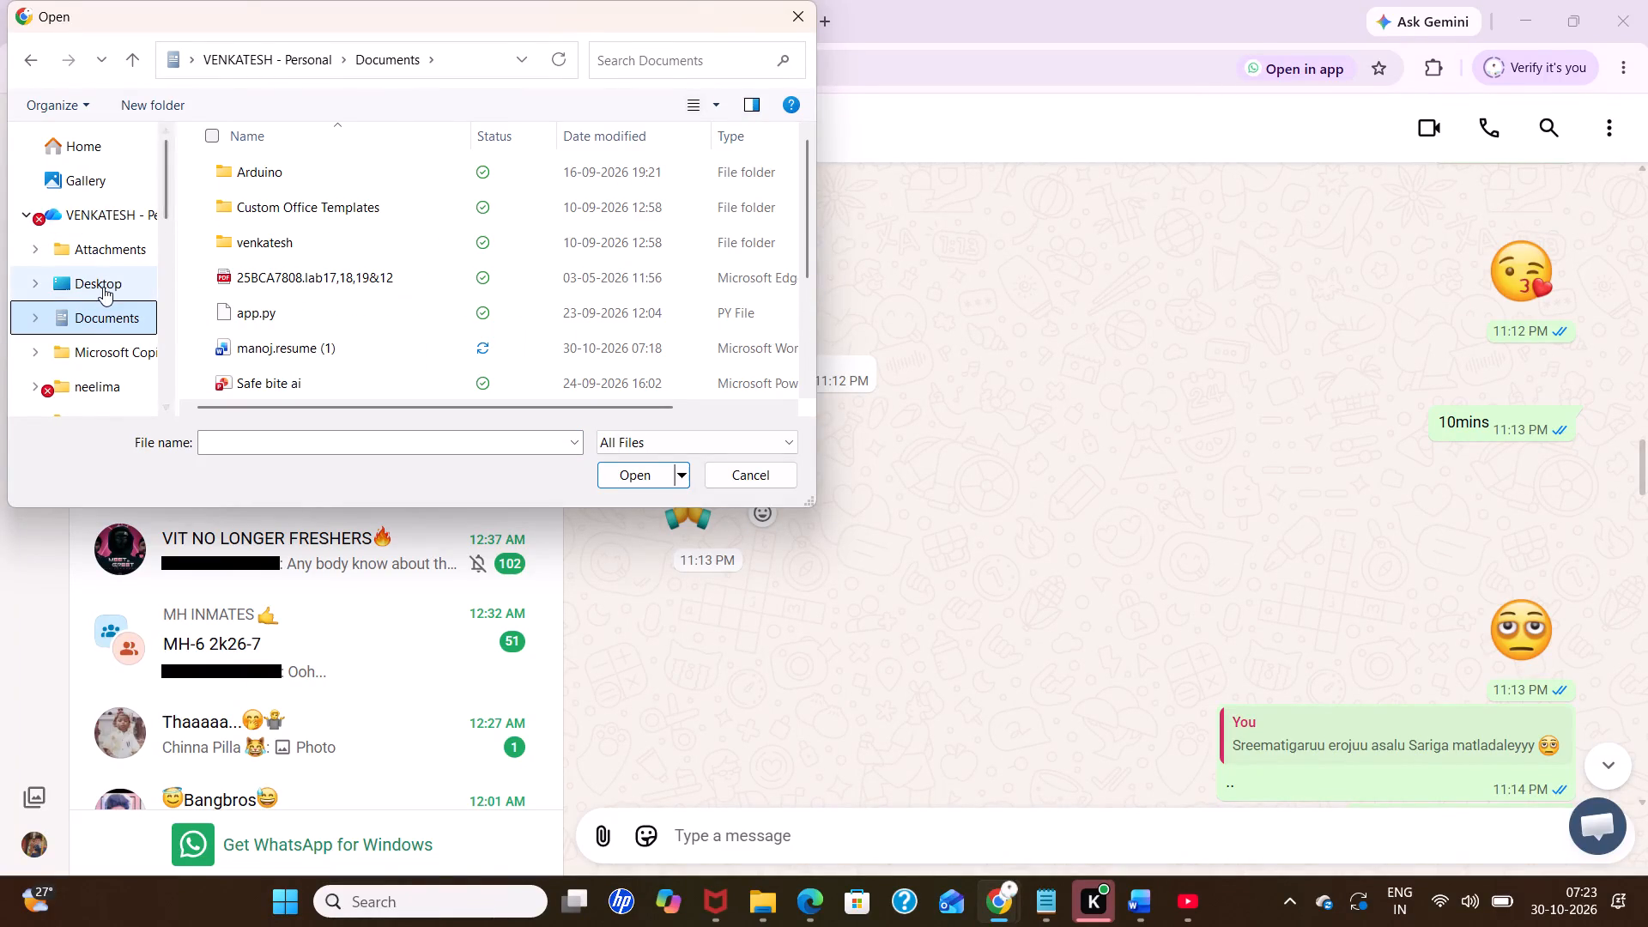
click(103, 287)
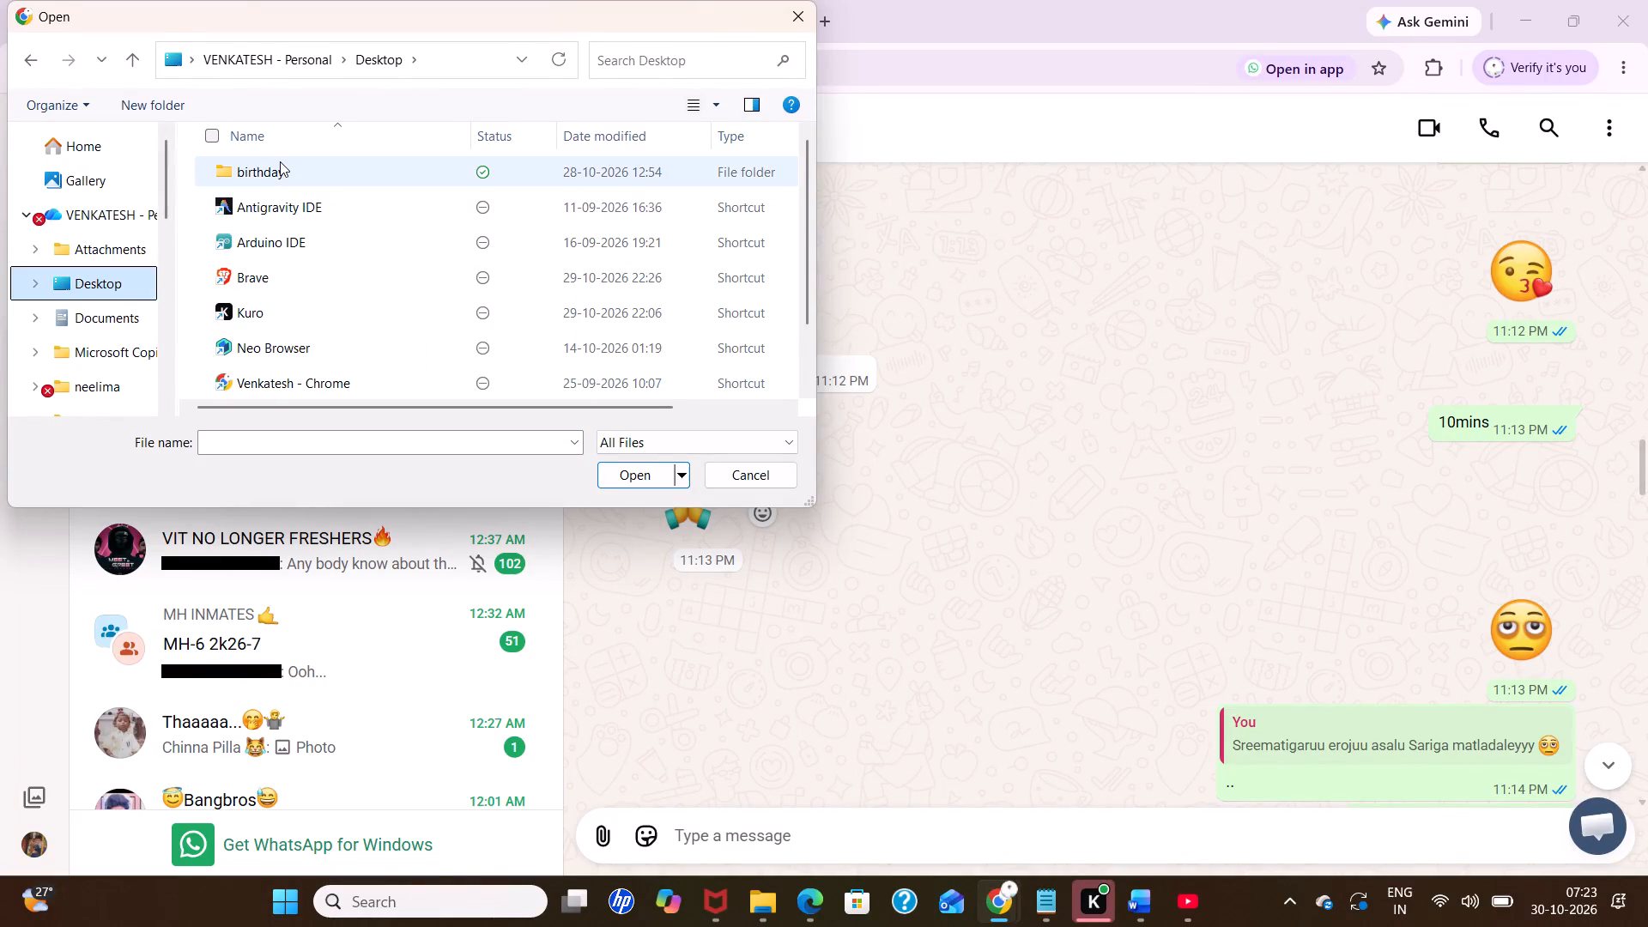
click(280, 161)
double_click(280, 161)
scroll(346, 227, down, 20)
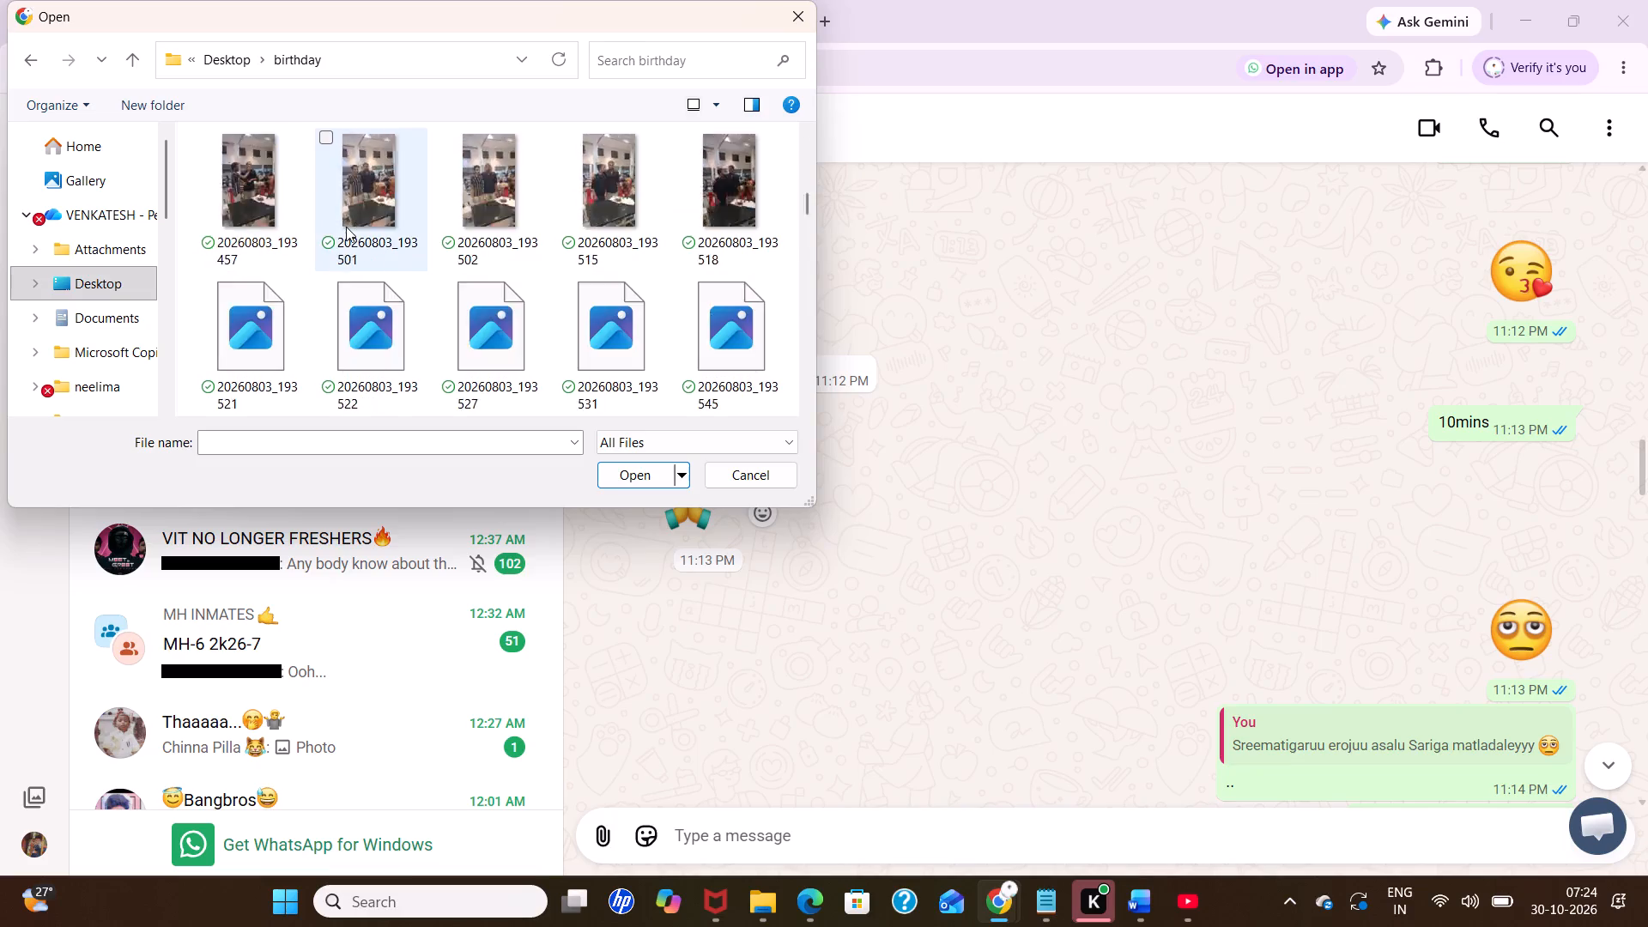
scroll(346, 227, down, 19)
scroll(346, 227, right, 9)
scroll(346, 227, right, 20)
scroll(346, 227, right, 20)
scroll(346, 227, right, 20)
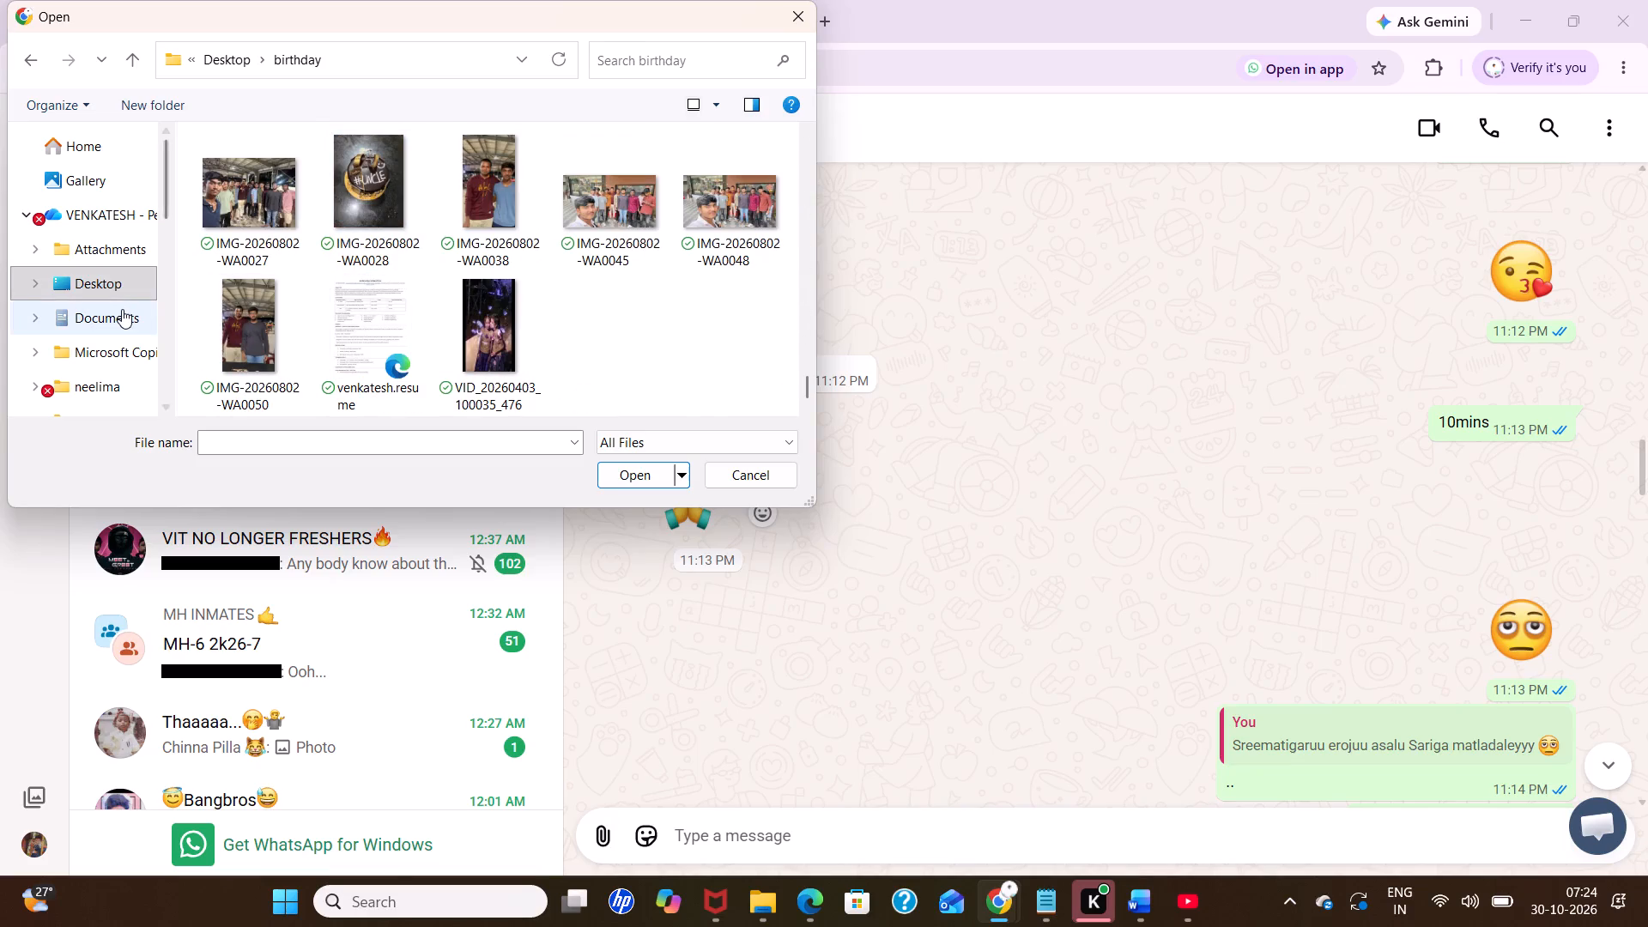
scroll(122, 309, up, 3)
click(75, 128)
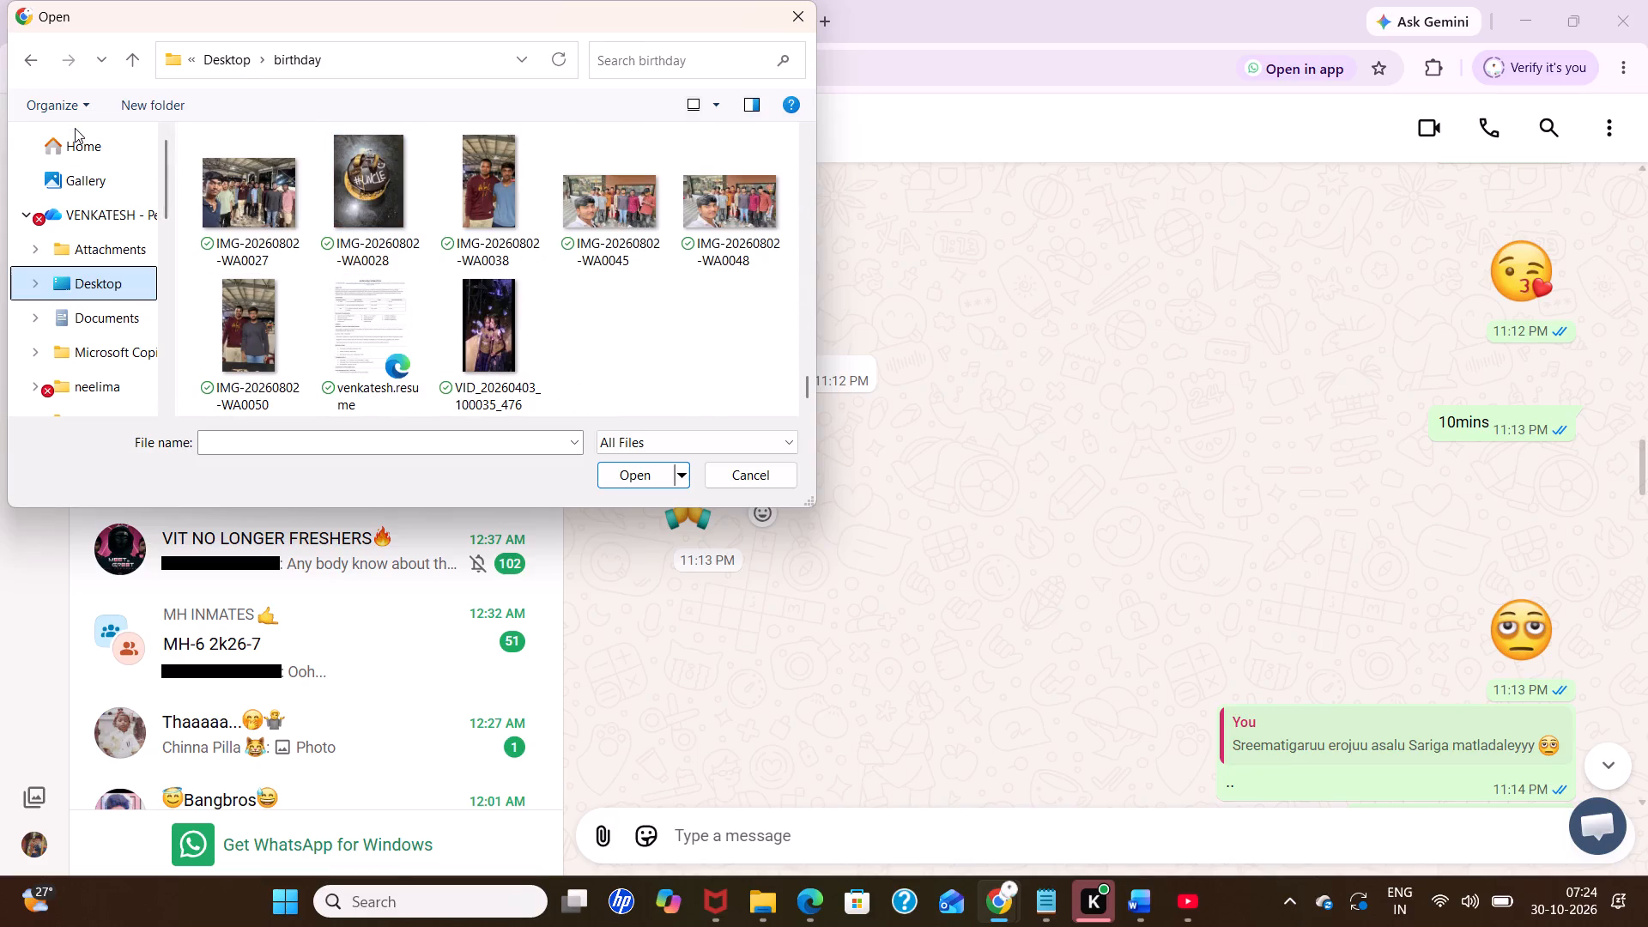
click(82, 141)
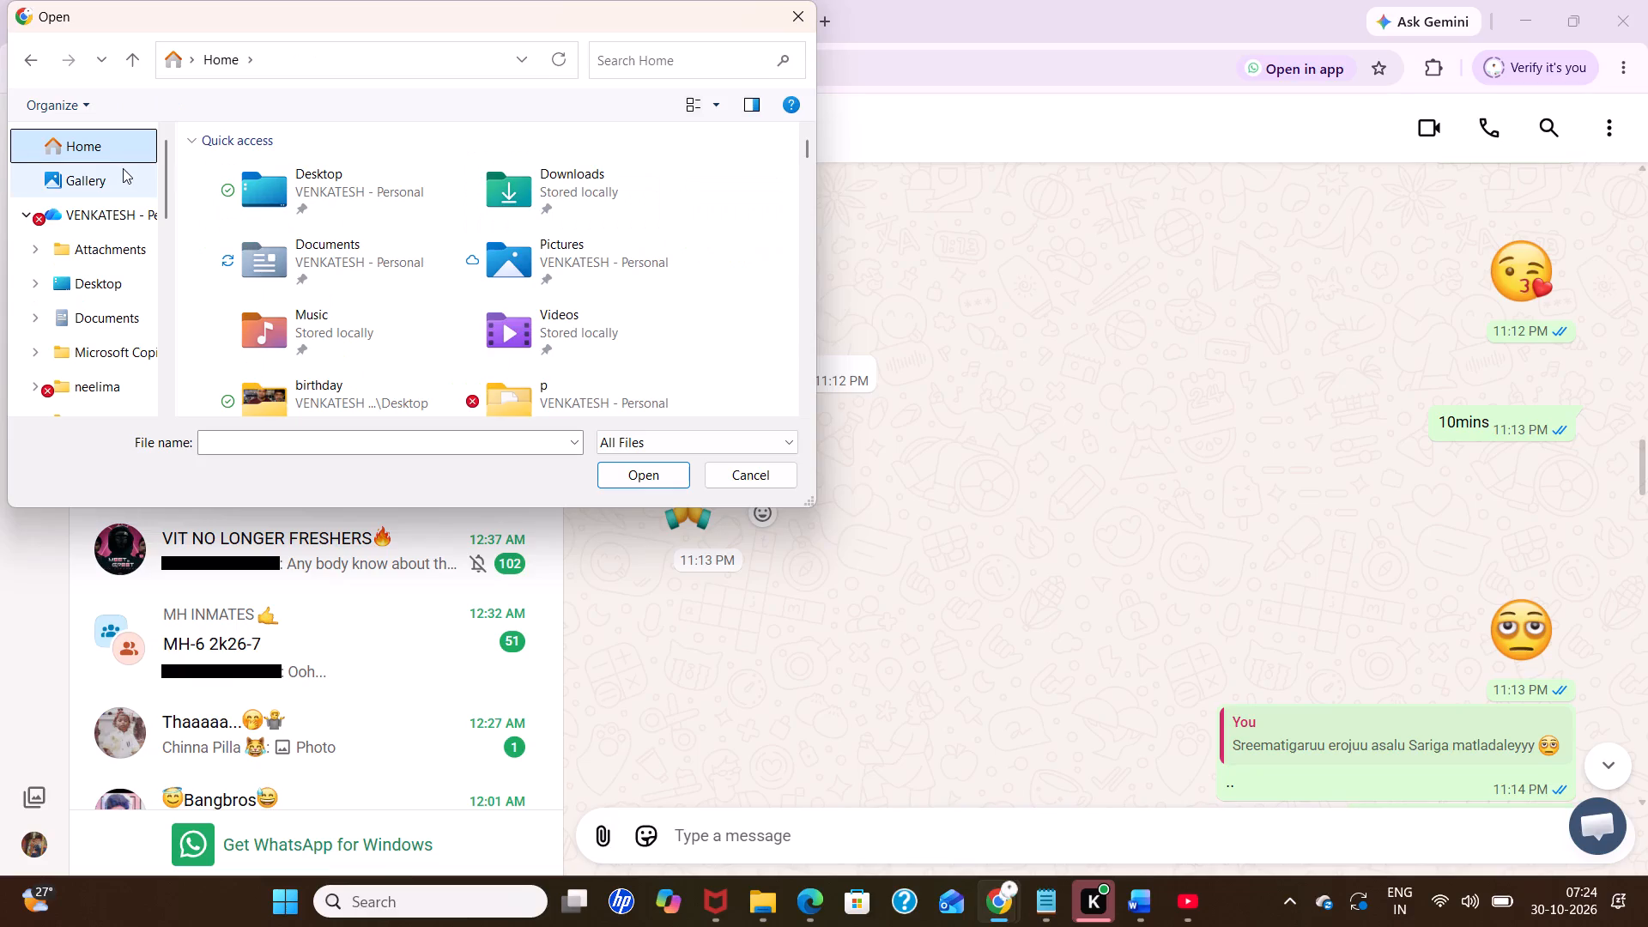